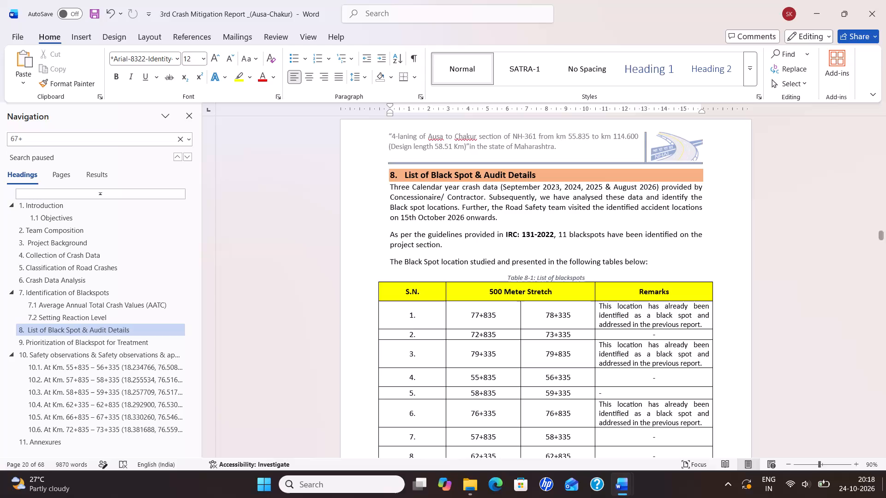
Delete the word "Calendar" from the opening sentence of section 8, List of Black Spot & Audit Details.
left_click(440, 184)
left_click(443, 187)
left_click(442, 186)
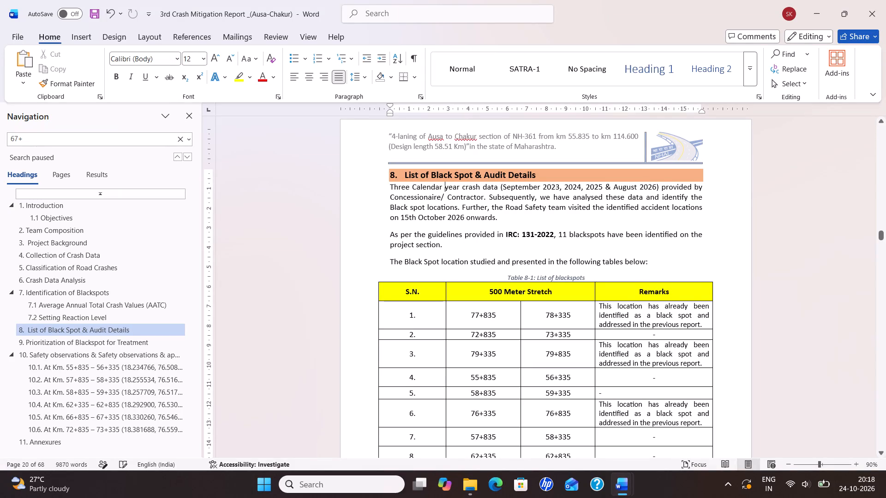
key("BackSpace")
key("BackSpace")
key("BackSpace")
key("BackSpace")
key("BackSpace")
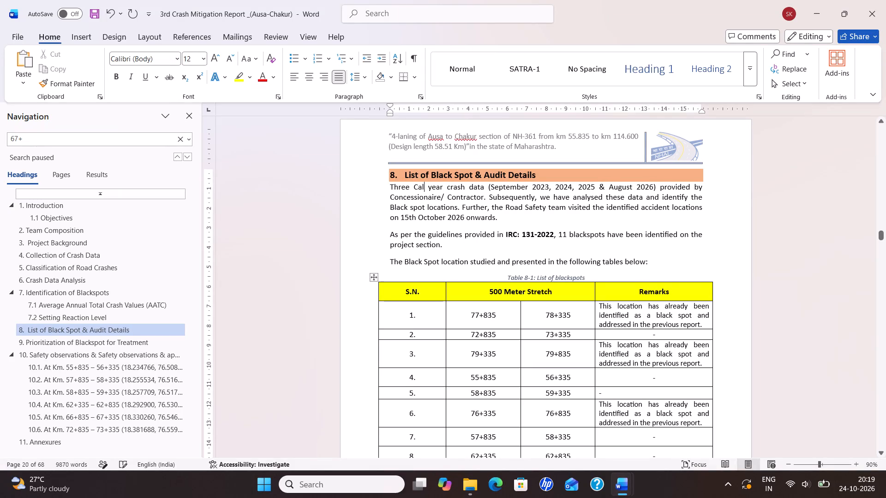
key("BackSpace")
key("BackSpace")
key("BackSpace")
key("BackSpace")
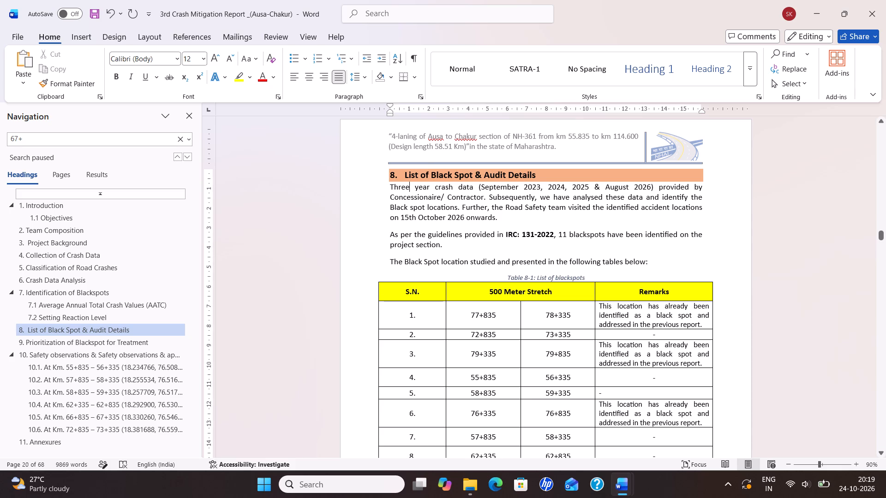
Justify the Remarks text in rows 10 and 11 of Table 8-1, List of blackspots.
scroll(509, 278, "down", 10)
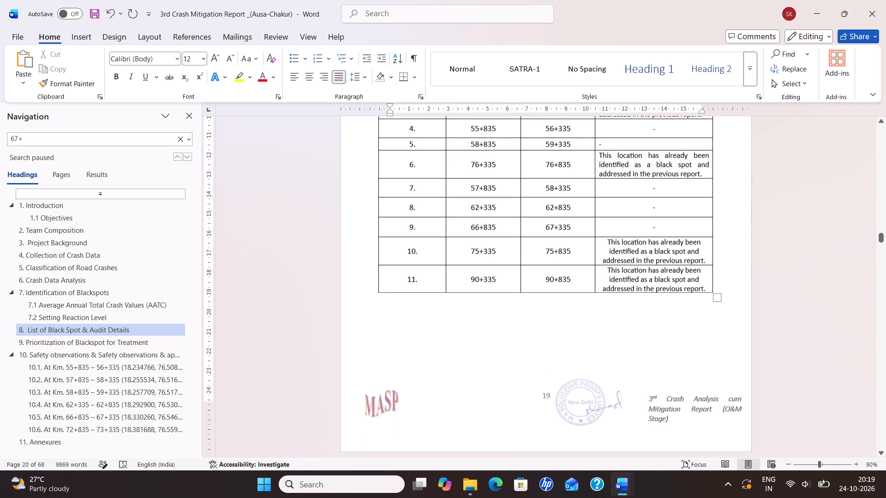
left_click_drag(609, 242, 697, 265)
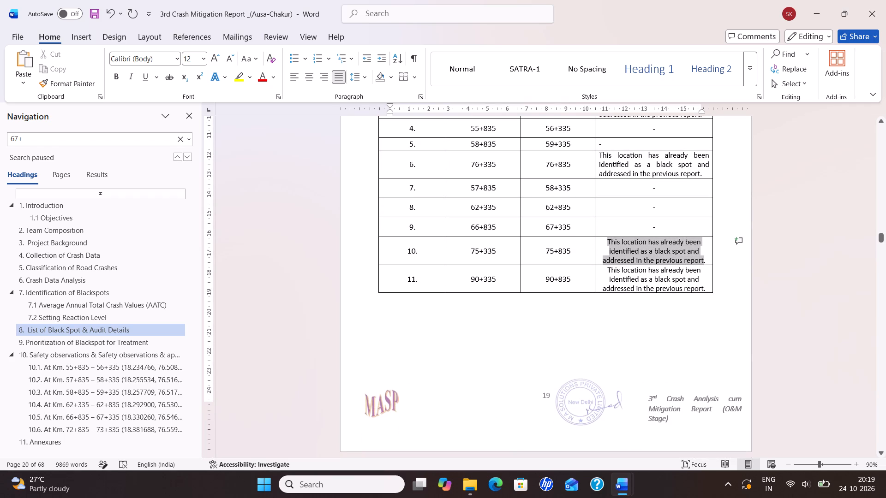
left_click_drag(697, 265, 701, 265)
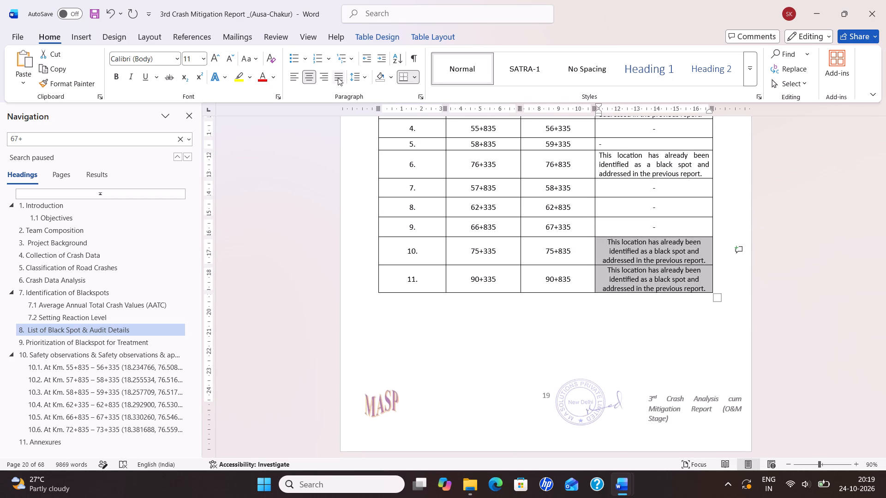
left_click(338, 77)
scroll(621, 186, "up", 5)
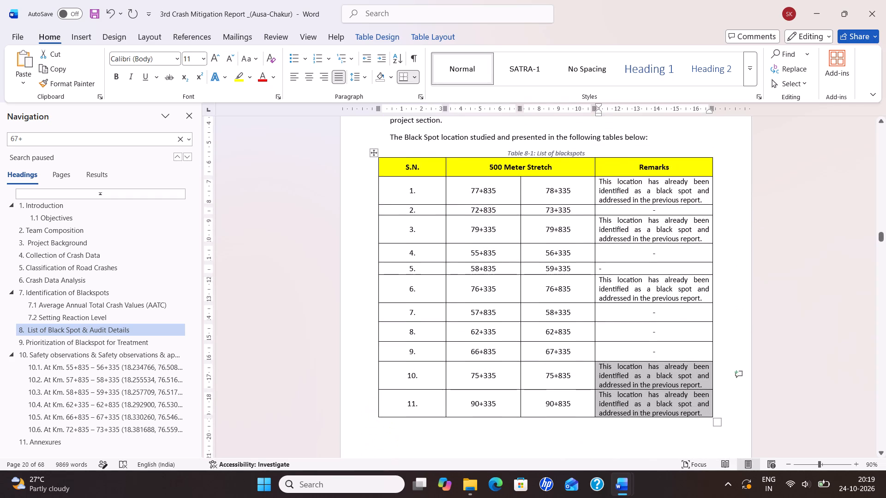
Stretch the site photo below the Thermoplastic Bar Markings observation in section 10.1 slightly taller, towards the table row's bottom edge.
scroll(621, 186, "down", 17)
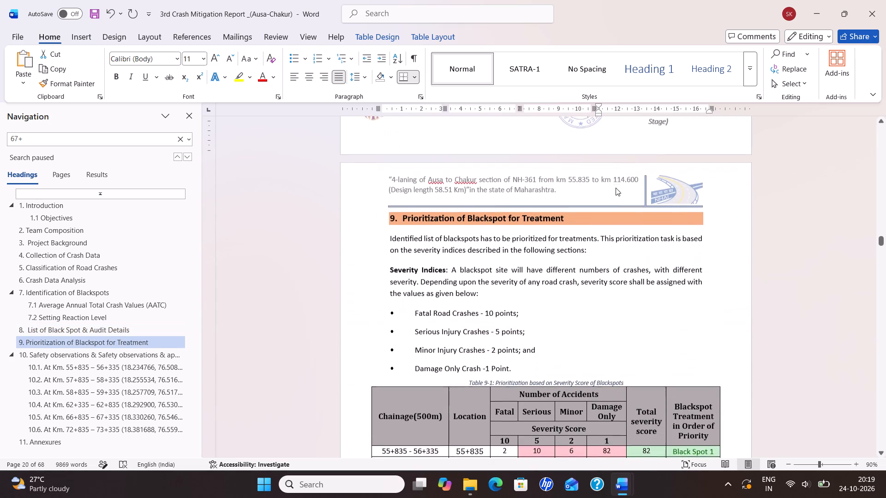
scroll(527, 256, "down", 3)
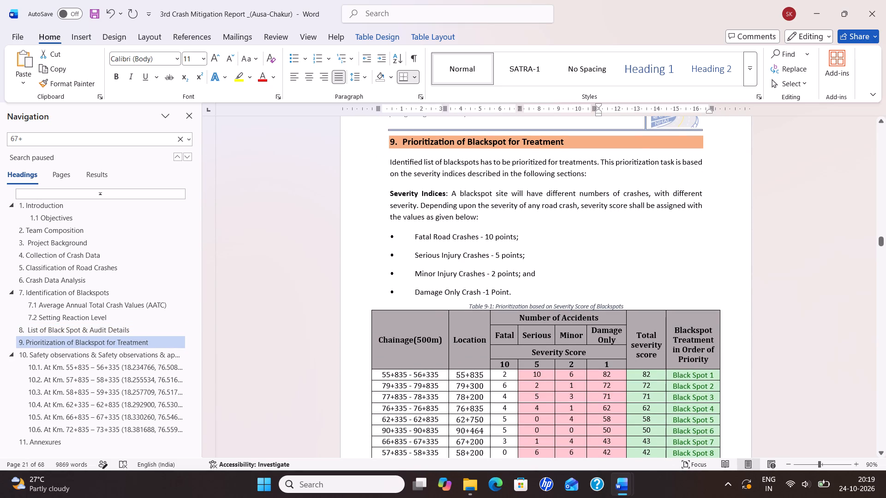
scroll(582, 257, "down", 8)
scroll(514, 279, "down", 5)
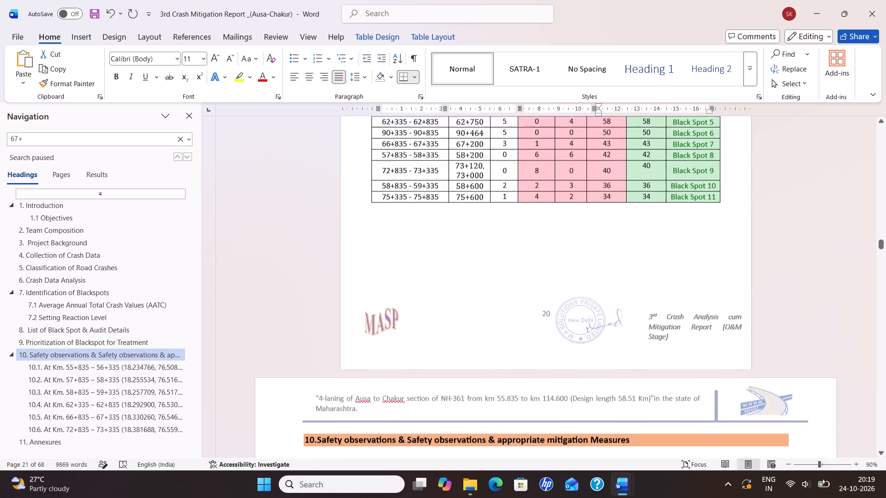
scroll(511, 275, "down", 4)
scroll(487, 338, "down", 4)
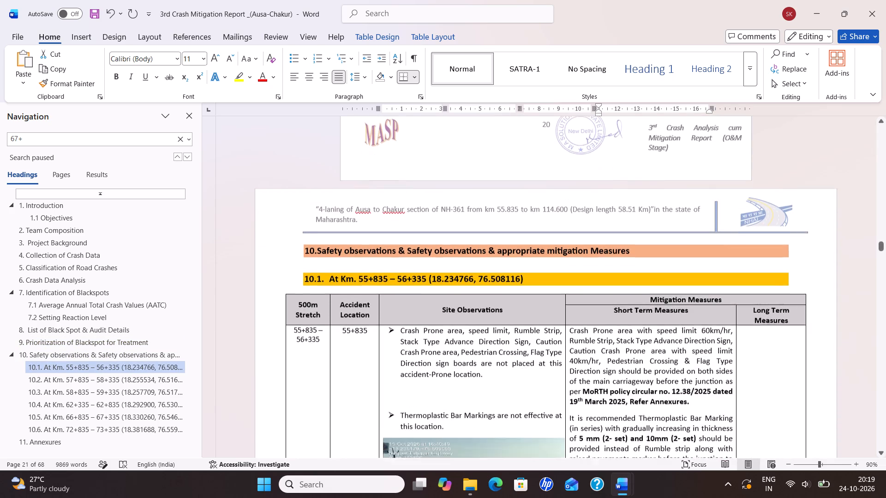
scroll(365, 253, "down", 5)
scroll(524, 263, "down", 1)
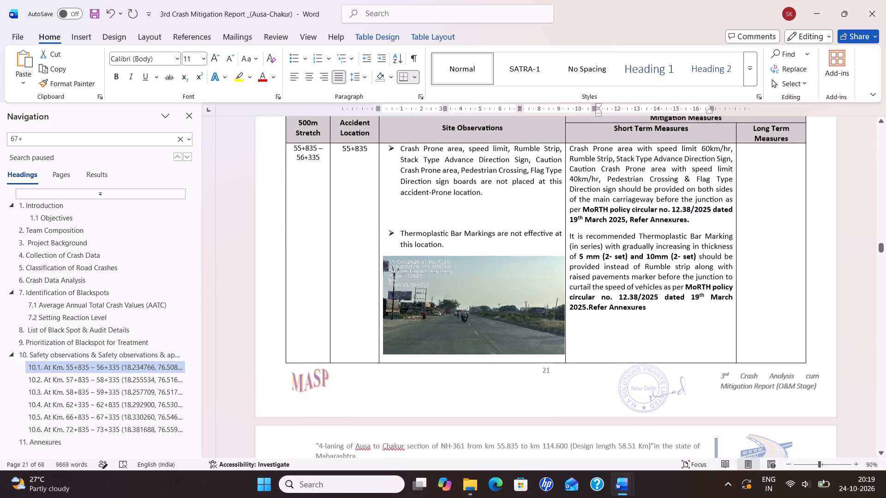
scroll(525, 259, "down", 1)
left_click(497, 284)
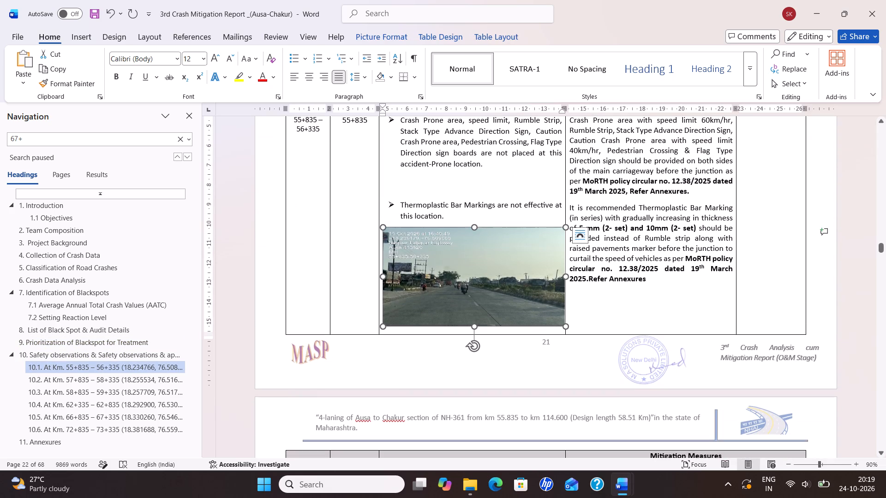
left_click_drag(473, 328, 473, 332)
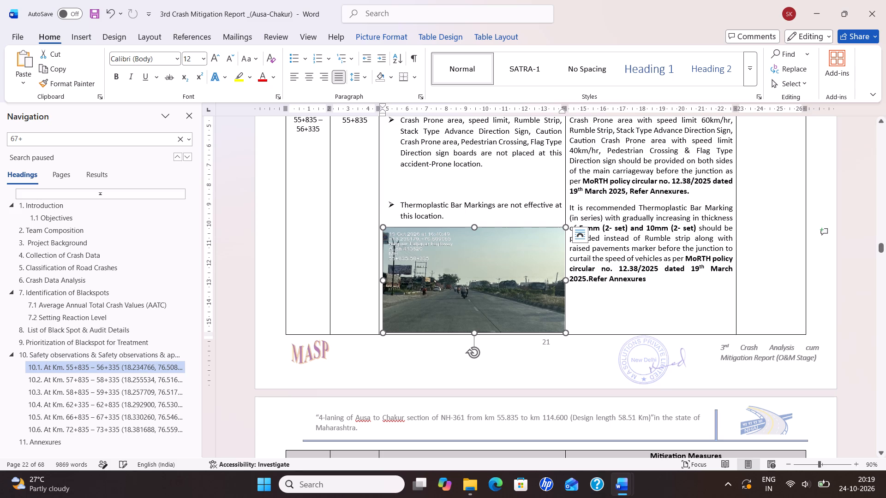
left_click(452, 222)
Insert a blank line above the road studs (cat's eyes) recommendation in section 10.1's Short Term Measures column.
scroll(456, 242, "down", 10)
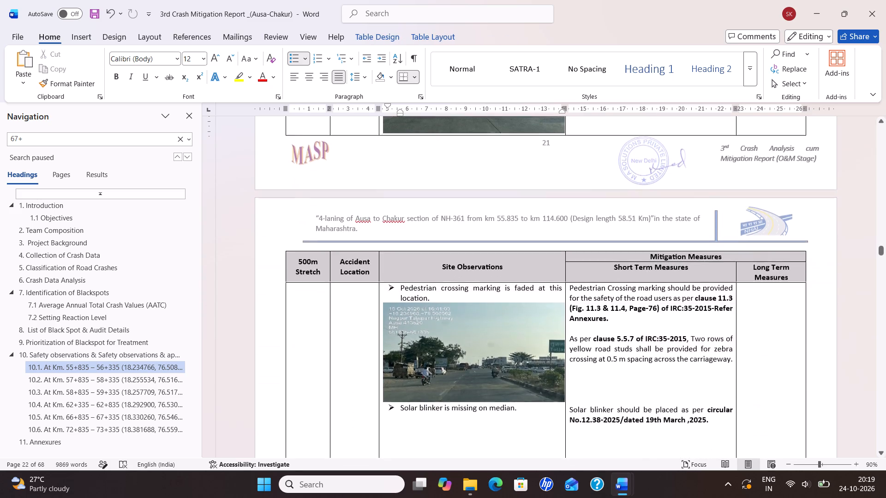
scroll(489, 284, "down", 4)
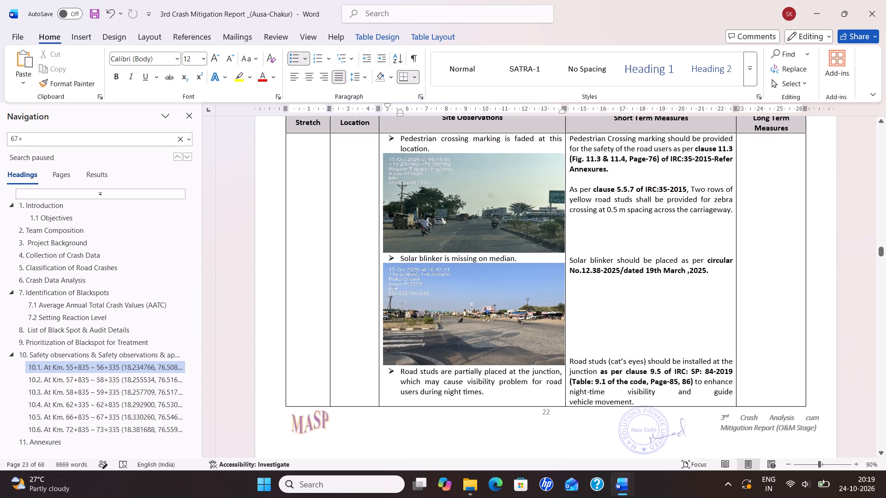
scroll(573, 251, "down", 2)
scroll(530, 238, "down", 4)
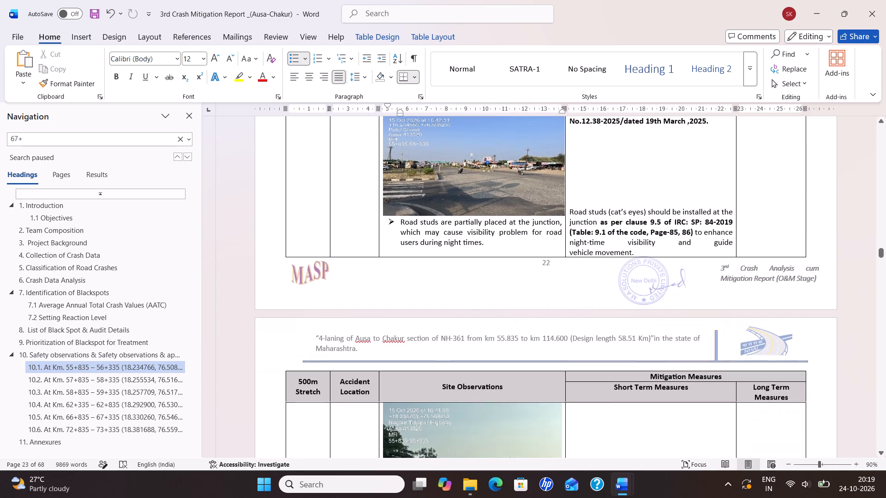
left_click(588, 191)
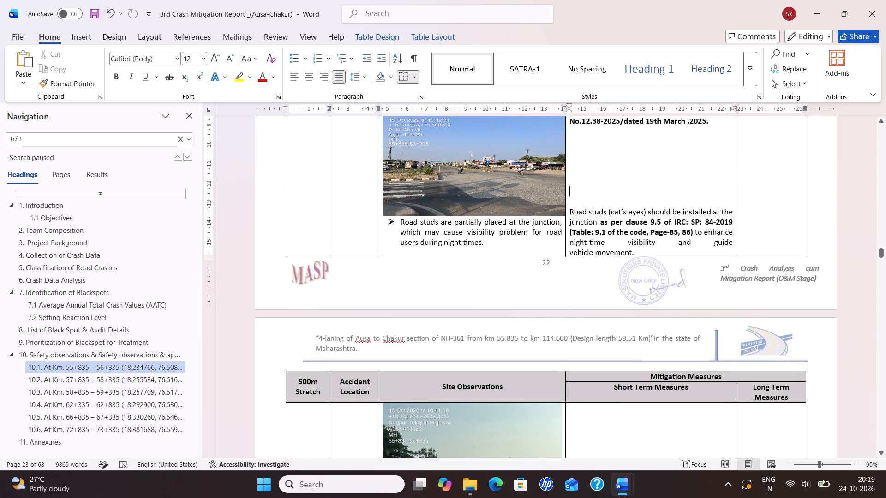
key("Return")
Widen the photo above the faded road markings observation in section 10.1 to fill the Site Observations column.
scroll(546, 215, "down", 7)
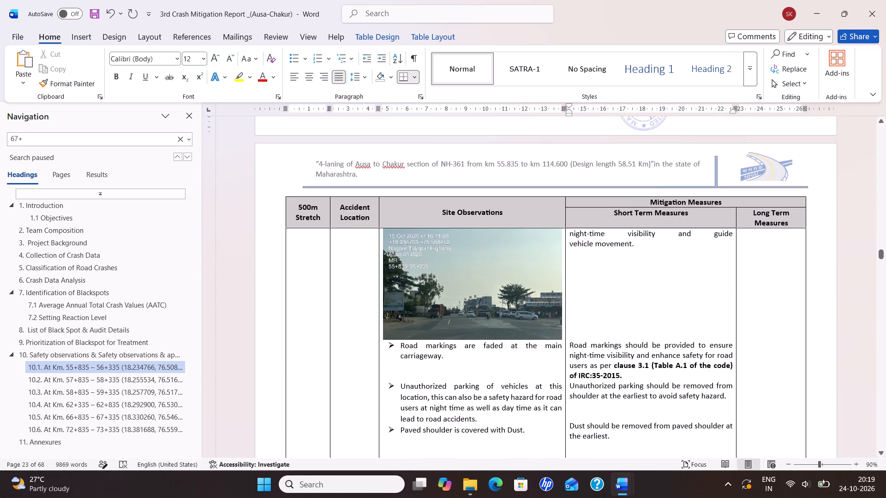
left_click(529, 268)
left_click(563, 284)
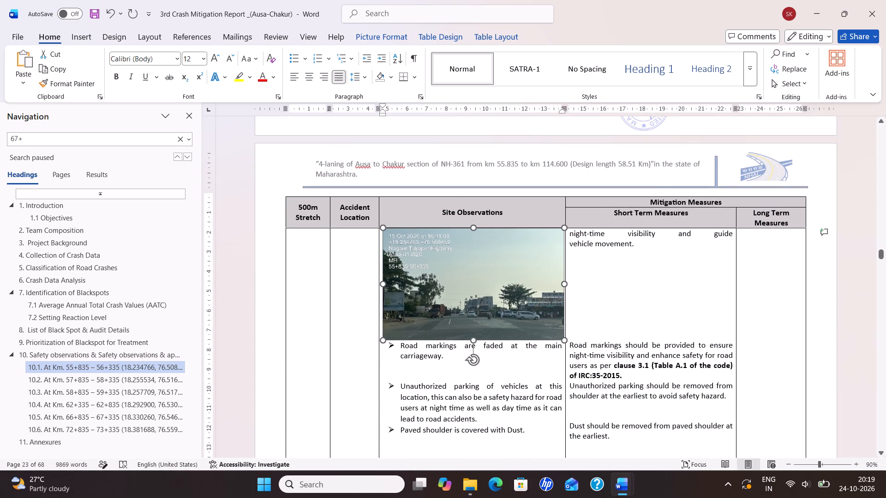
Widen the last site photo of section 10.1, above the Note row, to fill the Site Observations column.
scroll(551, 302, "down", 10)
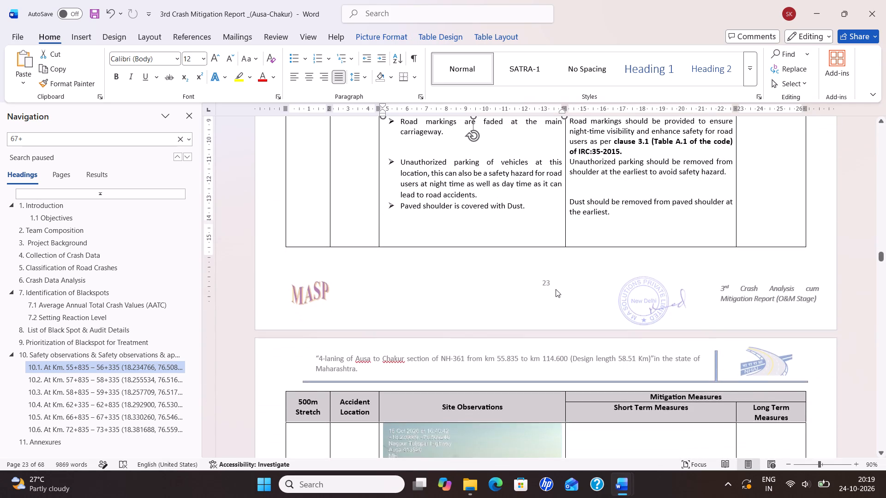
scroll(556, 289, "down", 9)
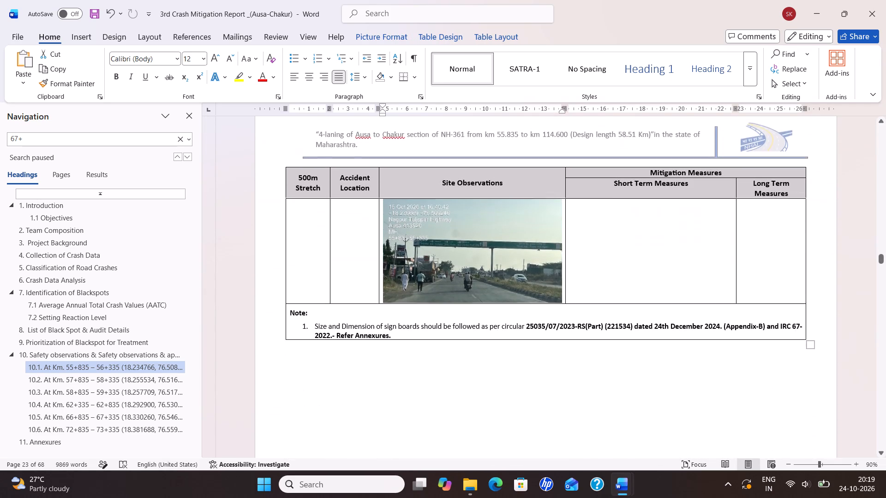
left_click(538, 235)
left_click(564, 227)
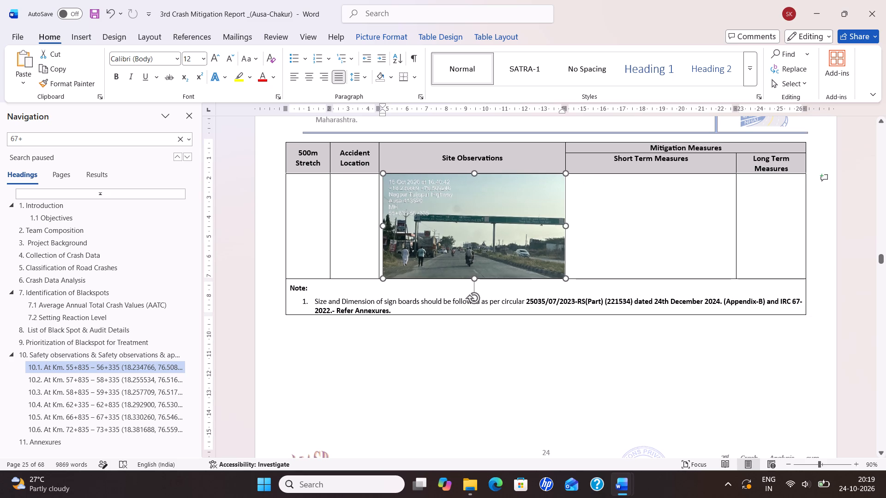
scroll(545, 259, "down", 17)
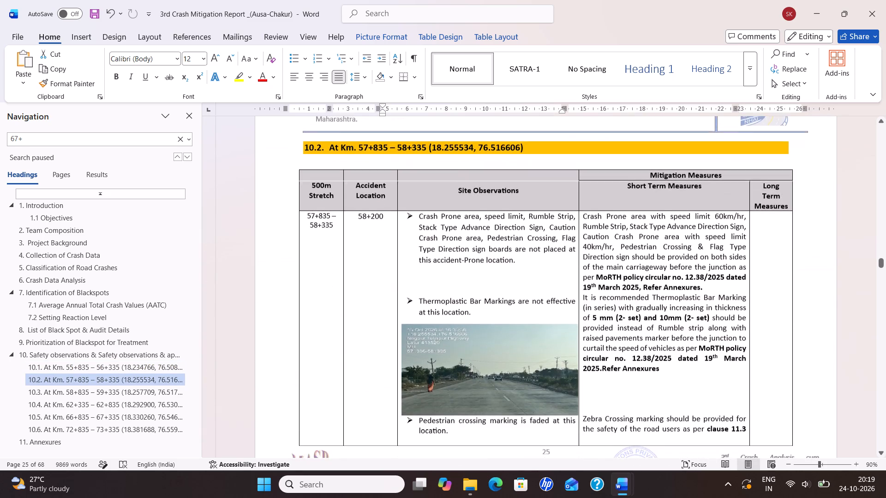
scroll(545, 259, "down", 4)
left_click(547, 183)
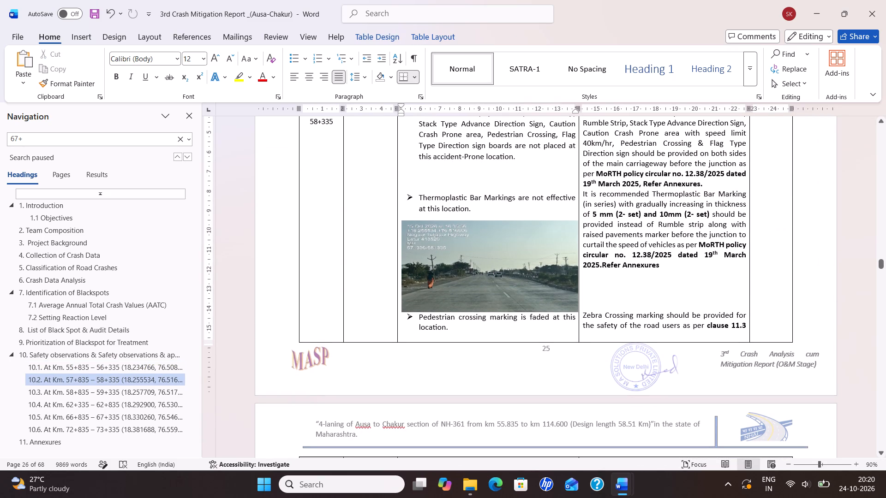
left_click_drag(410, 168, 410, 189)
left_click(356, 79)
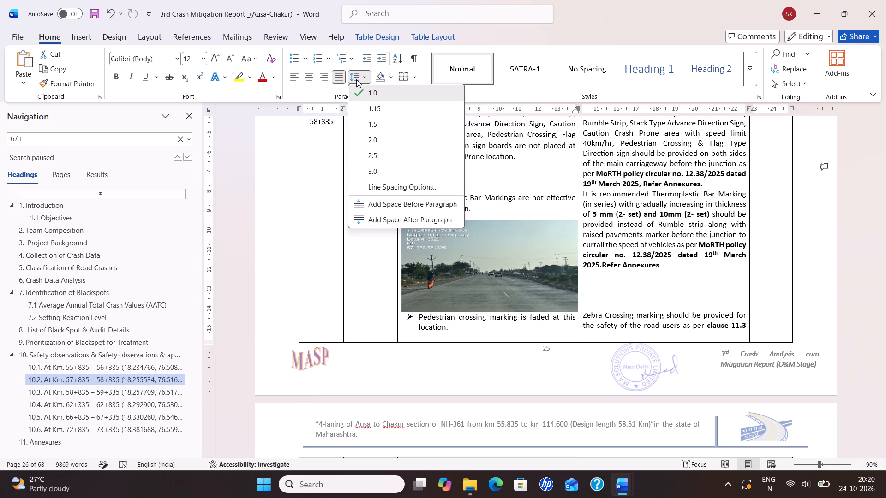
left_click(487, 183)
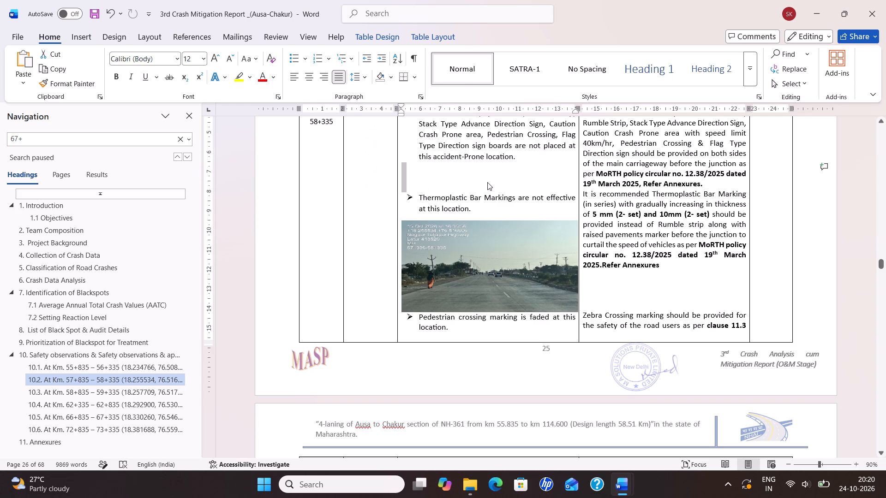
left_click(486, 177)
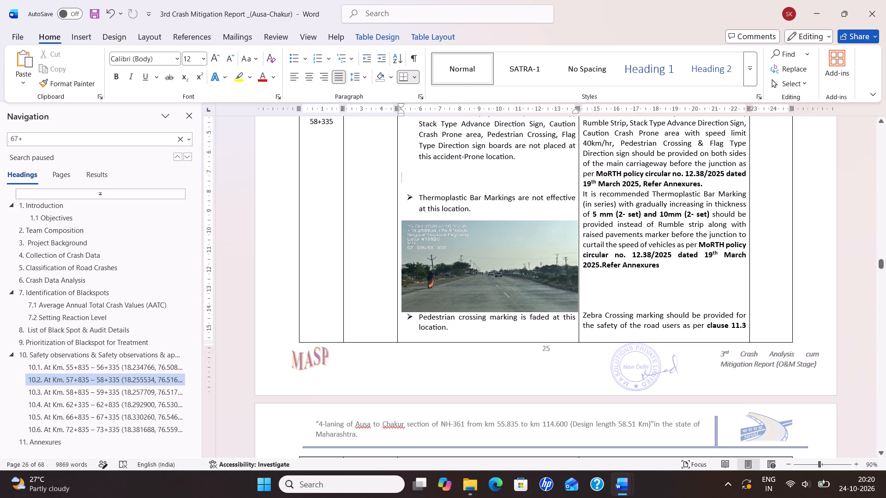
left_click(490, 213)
Review the layout of observations, photos and mitigation measures from section 10.2 through the start of section 10.4.
scroll(496, 291, "down", 11)
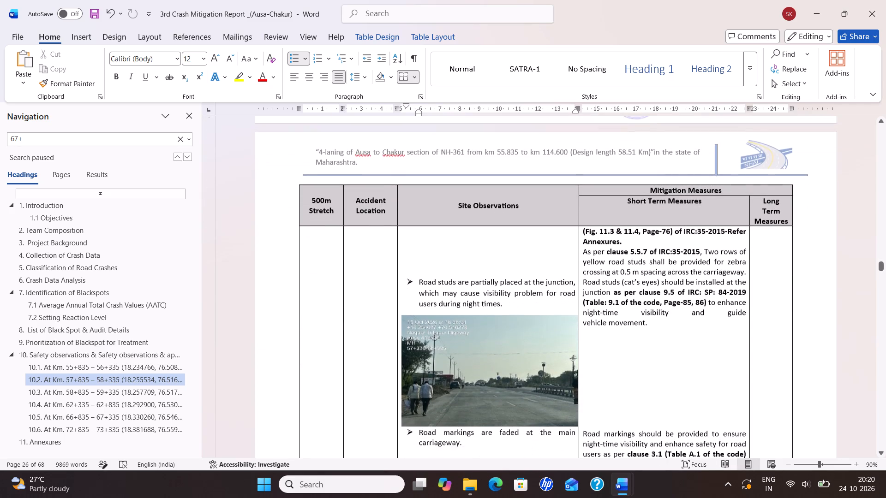
scroll(513, 296, "down", 6)
scroll(521, 255, "down", 2)
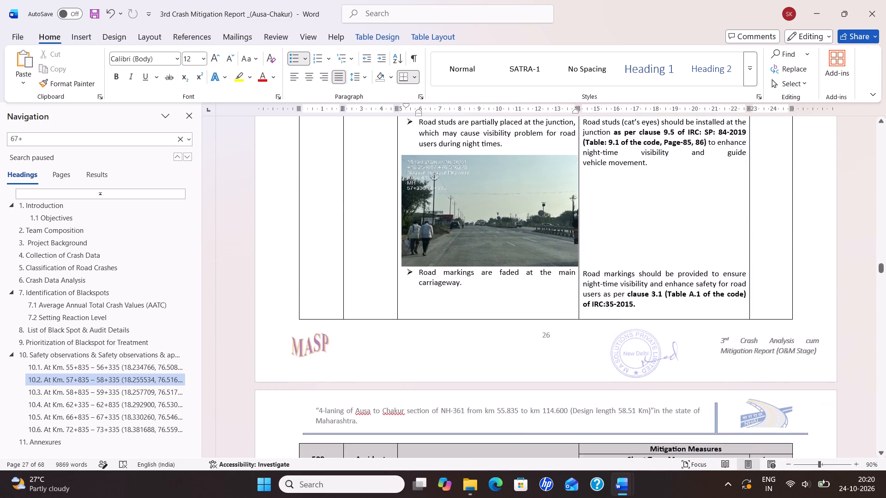
scroll(521, 255, "down", 19)
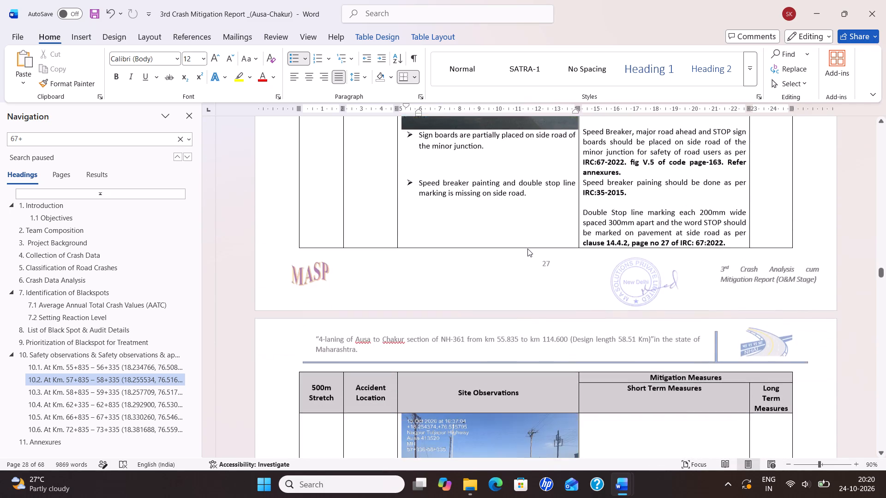
scroll(527, 249, "down", 12)
scroll(527, 250, "down", 11)
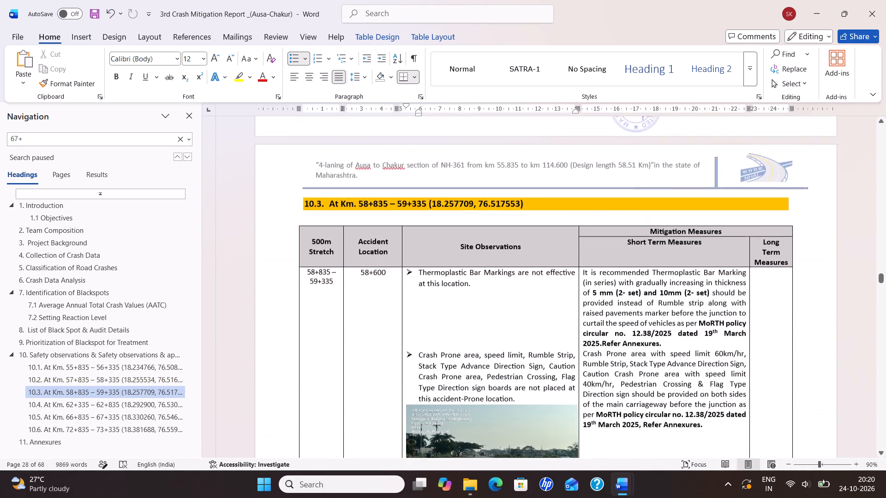
scroll(531, 265, "down", 18)
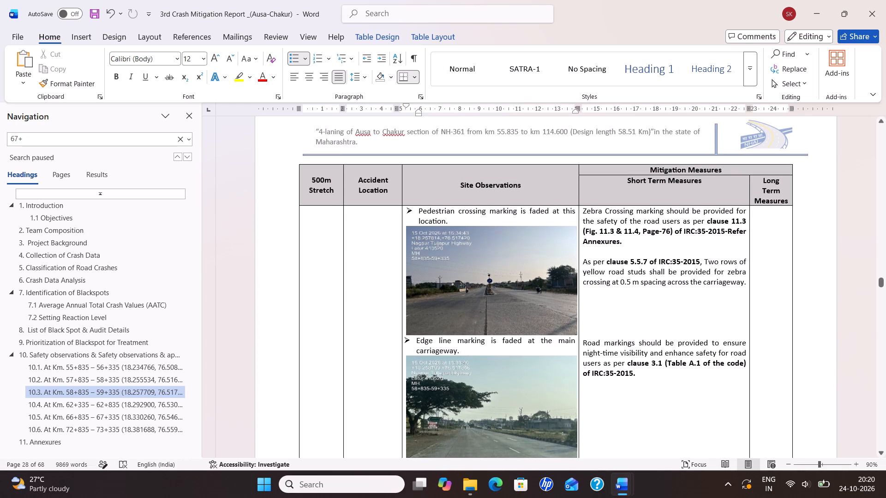
scroll(534, 271, "down", 17)
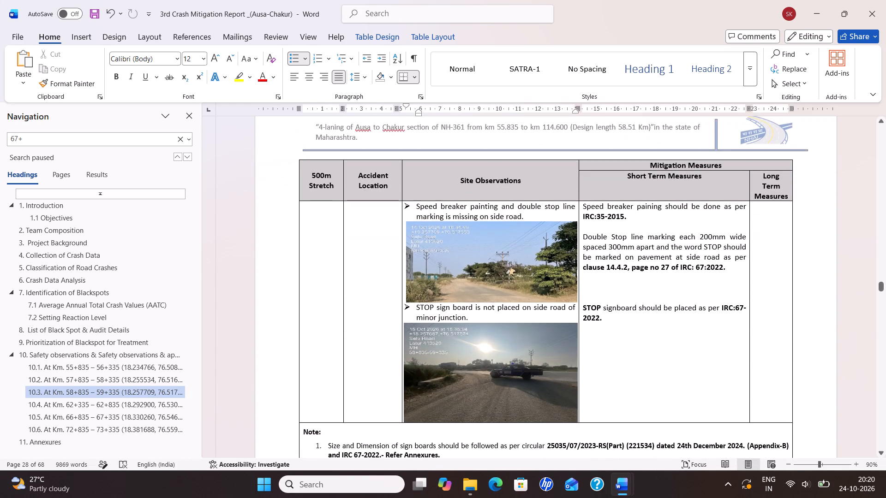
scroll(534, 271, "down", 14)
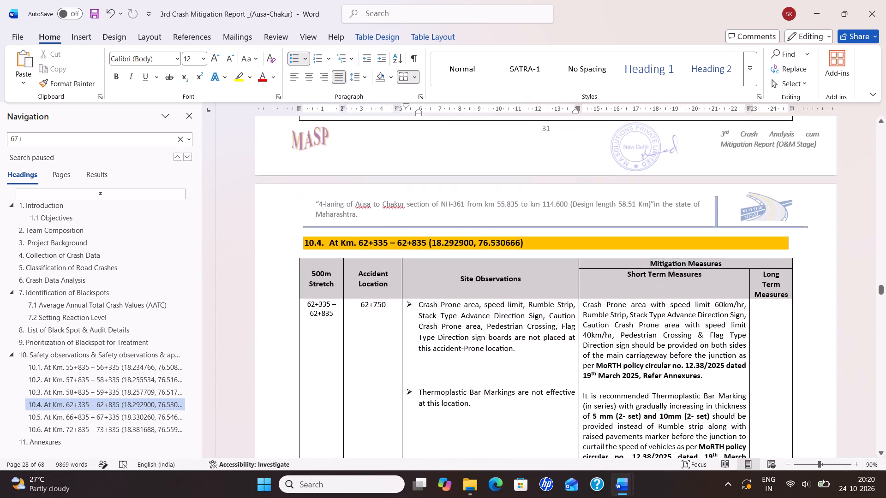
Review the layout of observations, photos and mitigation measures from section 10.4 through section 10.6.
scroll(535, 271, "down", 19)
scroll(535, 271, "down", 3)
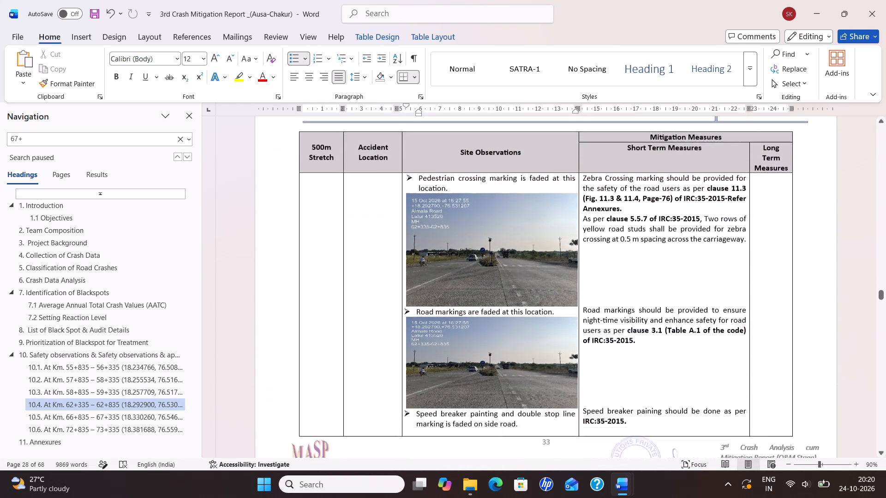
scroll(535, 271, "down", 20)
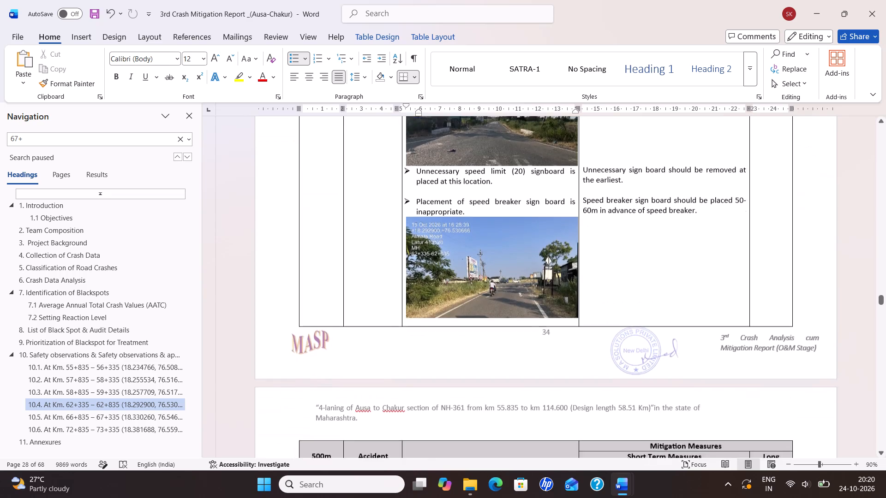
scroll(535, 271, "down", 20)
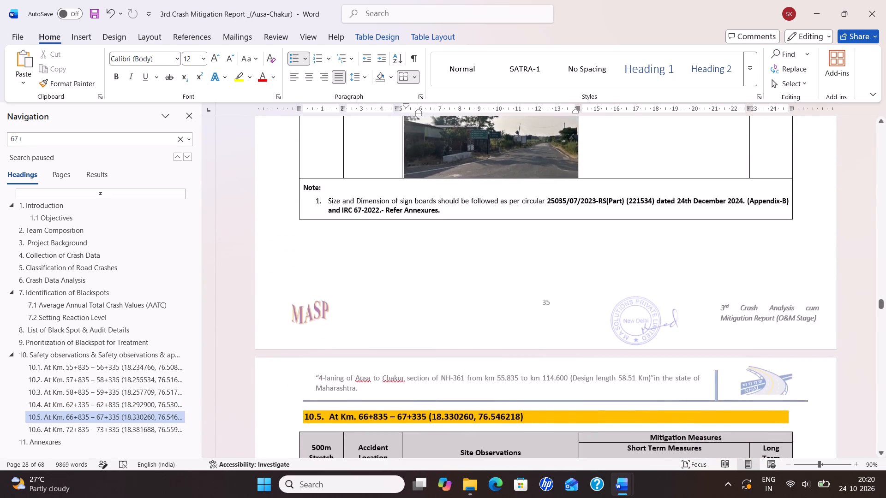
scroll(535, 271, "down", 20)
scroll(535, 271, "down", 16)
scroll(536, 270, "down", 11)
scroll(539, 269, "down", 12)
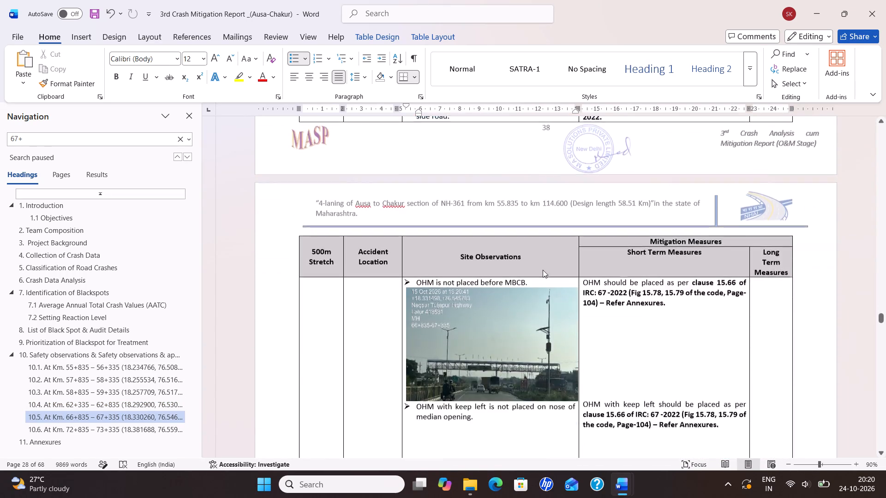
scroll(543, 270, "down", 8)
scroll(556, 275, "up", 1)
scroll(569, 285, "down", 16)
scroll(583, 290, "down", 15)
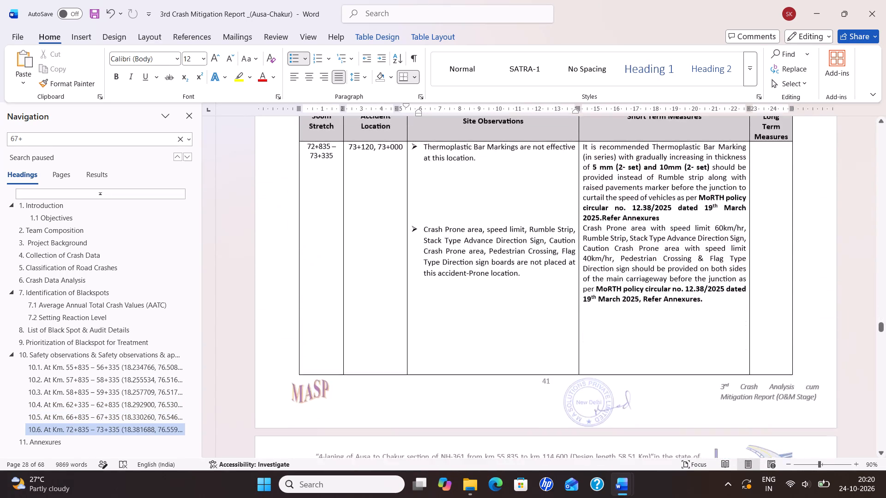
scroll(583, 290, "down", 12)
scroll(583, 295, "down", 9)
scroll(586, 296, "up", 9)
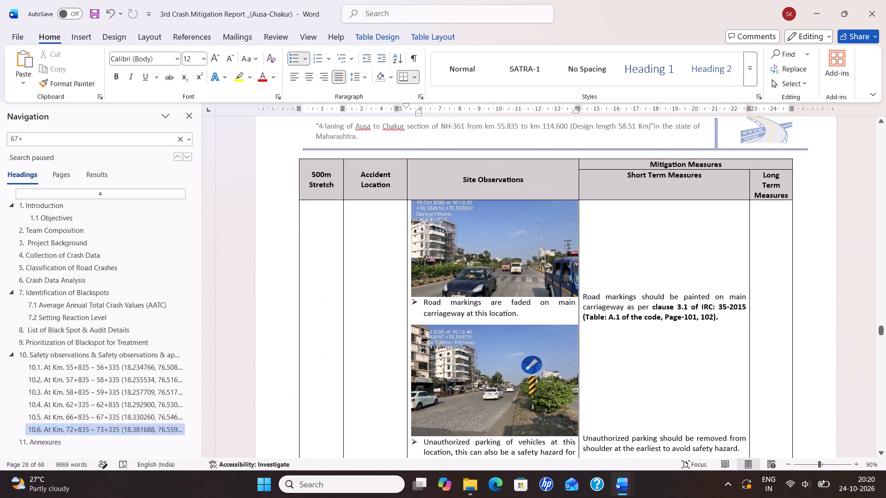
Slightly reduce the height of section 10.6's photo below the Crash Prone area sign boards observation so it fits on the preceding page.
left_click(600, 267)
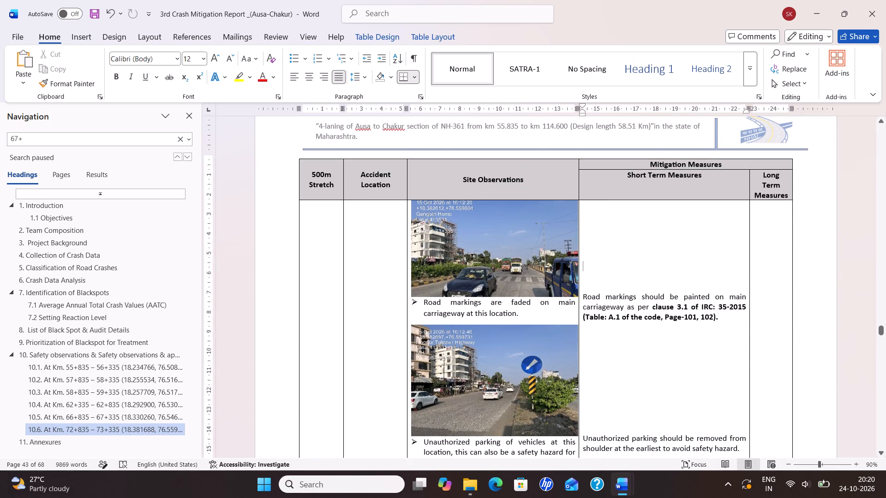
left_click(520, 263)
left_click_drag(496, 298, 497, 295)
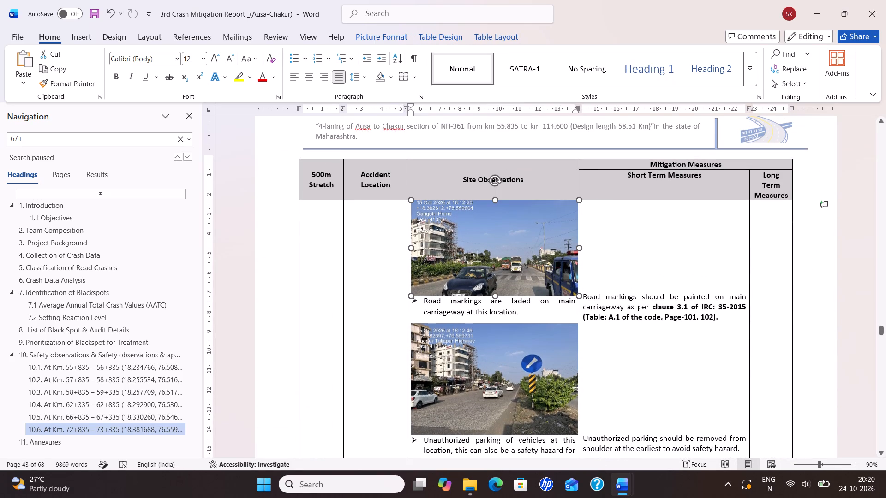
left_click_drag(497, 295, 497, 294)
scroll(525, 311, "down", 5)
scroll(547, 302, "up", 4)
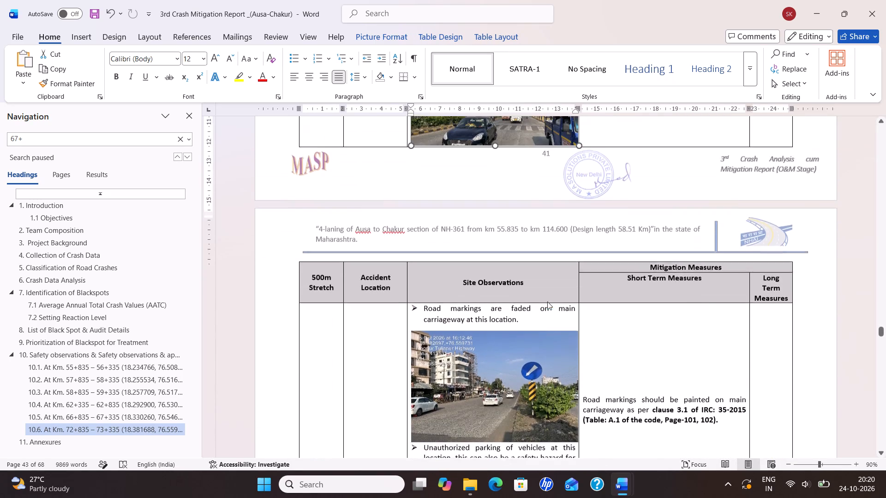
scroll(547, 302, "up", 2)
scroll(517, 258, "up", 2)
scroll(518, 267, "down", 9)
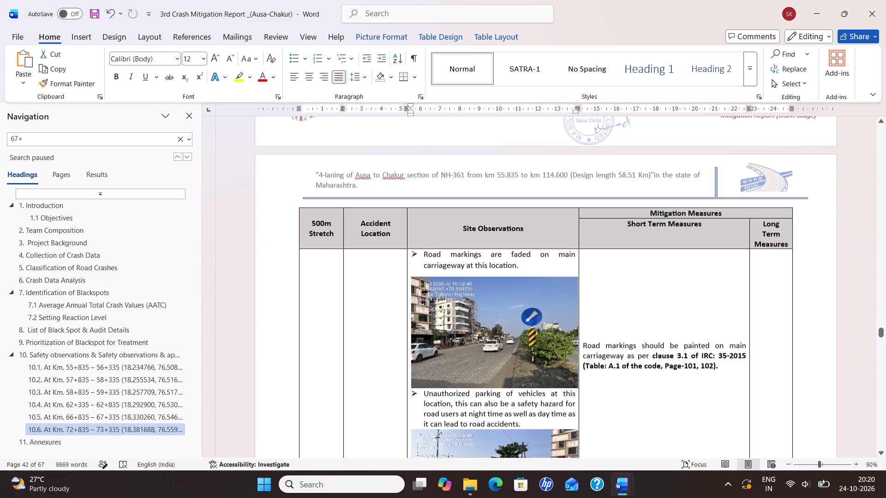
Delete the surplus blank lines above section 10.6's road markings recommendation so it lines up with the faded road markings observation.
left_click(622, 279)
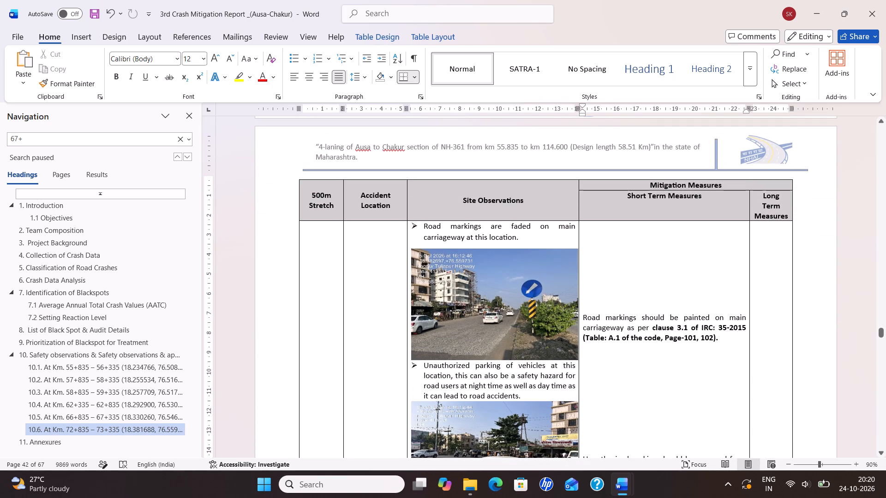
scroll(519, 272, "up", 7)
left_click(519, 202)
scroll(519, 237, "up", 4)
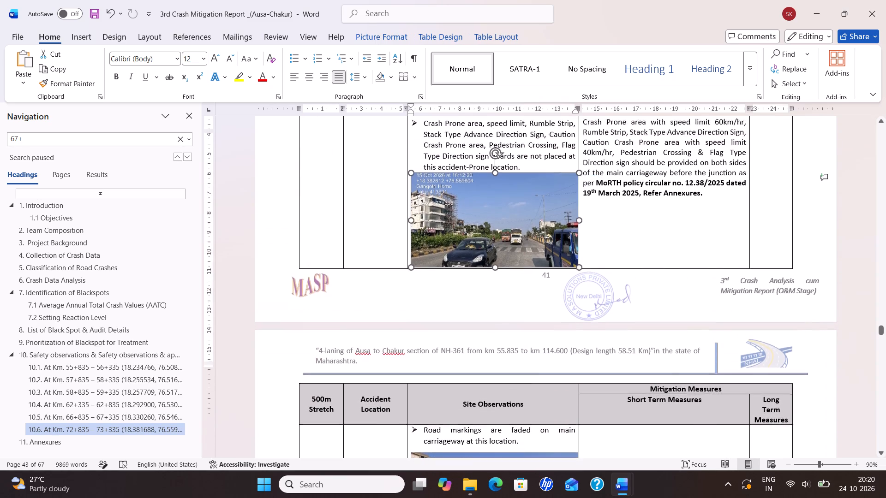
scroll(521, 243, "up", 4)
scroll(522, 253, "down", 12)
scroll(608, 321, "down", 3)
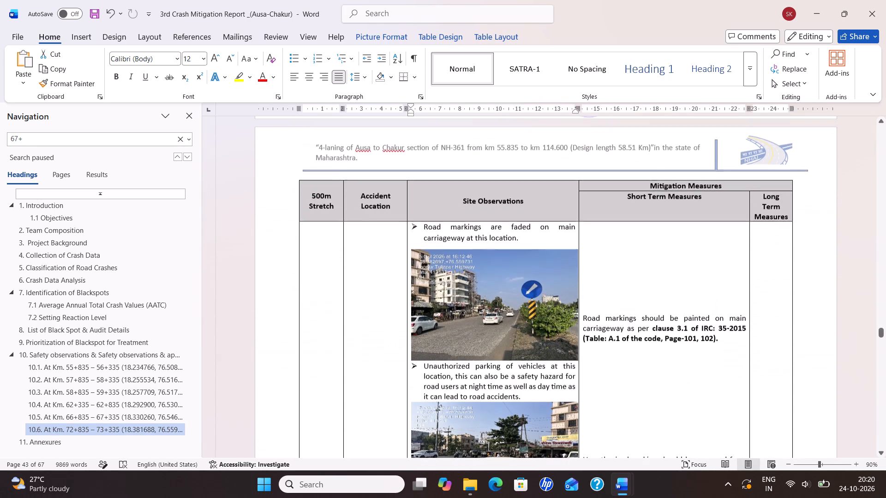
left_click(609, 305)
key("BackSpace")
key("BackSpace")
key("BackSpace")
key("BackSpace")
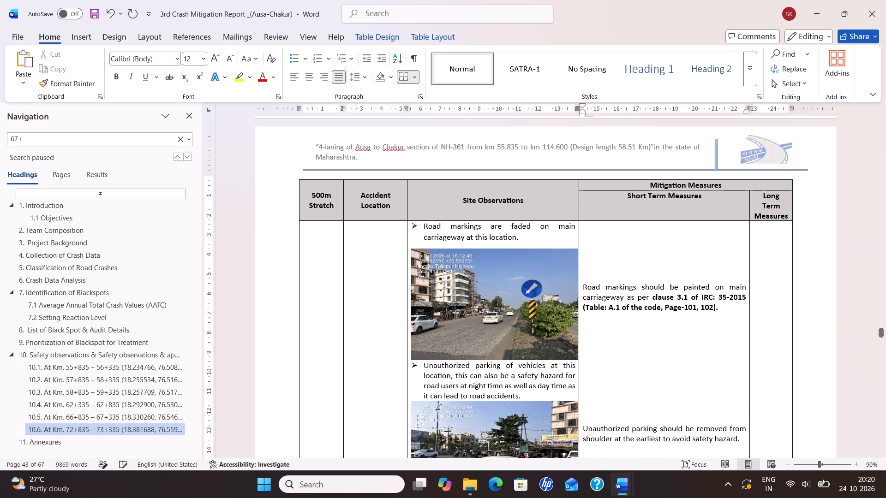
key("BackSpace")
key("BackSpace")
key("BackSpace")
key("BackSpace")
key("BackSpace")
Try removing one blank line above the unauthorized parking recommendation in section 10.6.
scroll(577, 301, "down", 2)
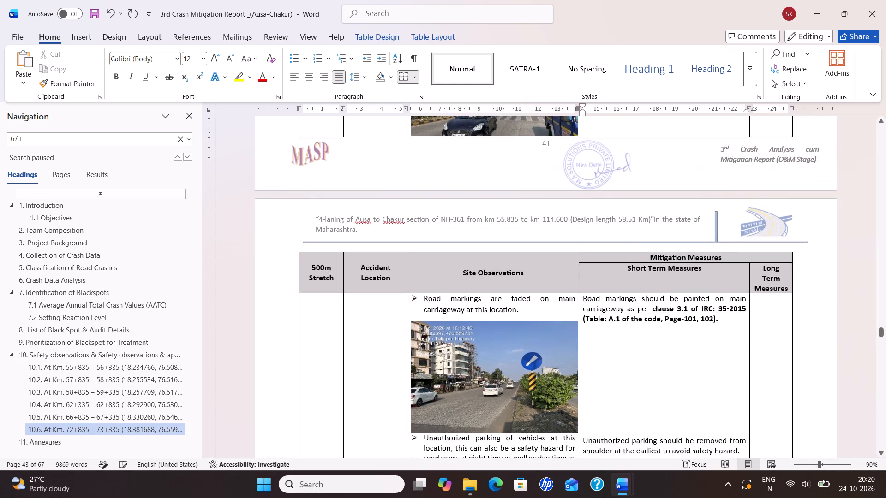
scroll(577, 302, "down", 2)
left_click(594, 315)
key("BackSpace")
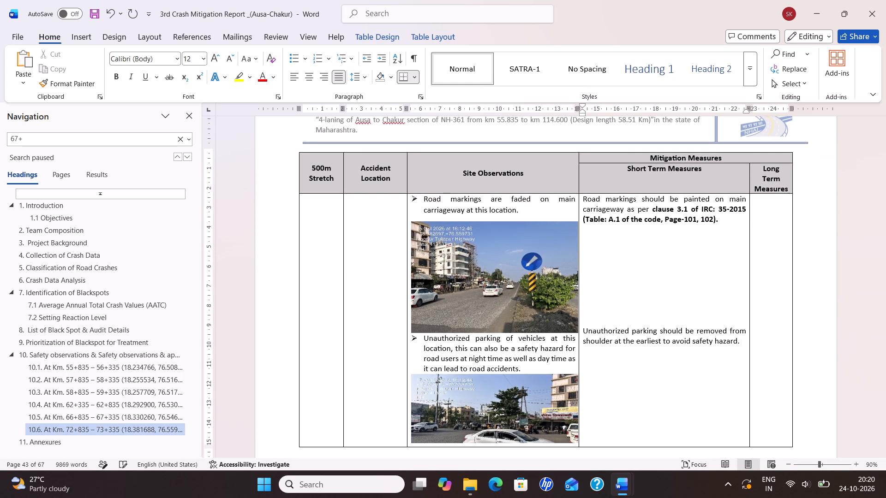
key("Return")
Slightly increase the height of the photo above section 10.6's unauthorized parking observation to align the observation with its recommendation.
scroll(589, 318, "down", 3)
left_click(496, 225)
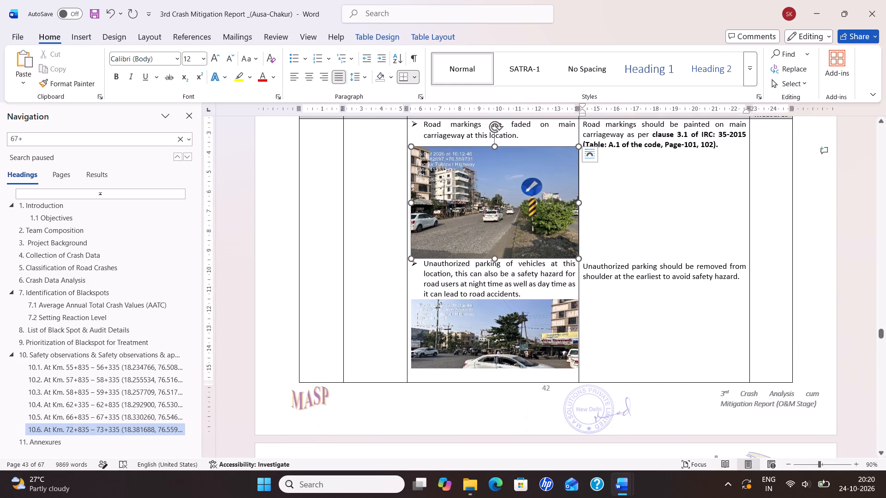
left_click(493, 258)
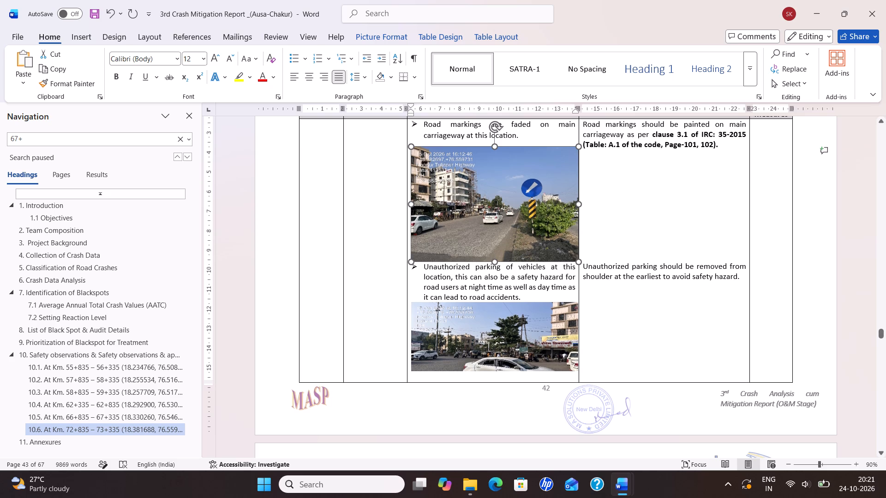
Remove surplus blank lines above section 10.6's road studs recommendation so it sits beside the missing road studs observation.
scroll(495, 267, "down", 14)
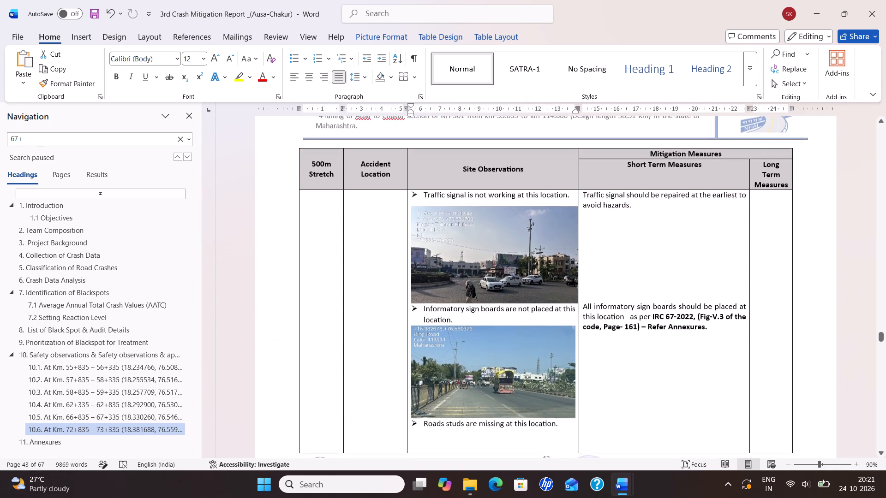
scroll(508, 246, "down", 7)
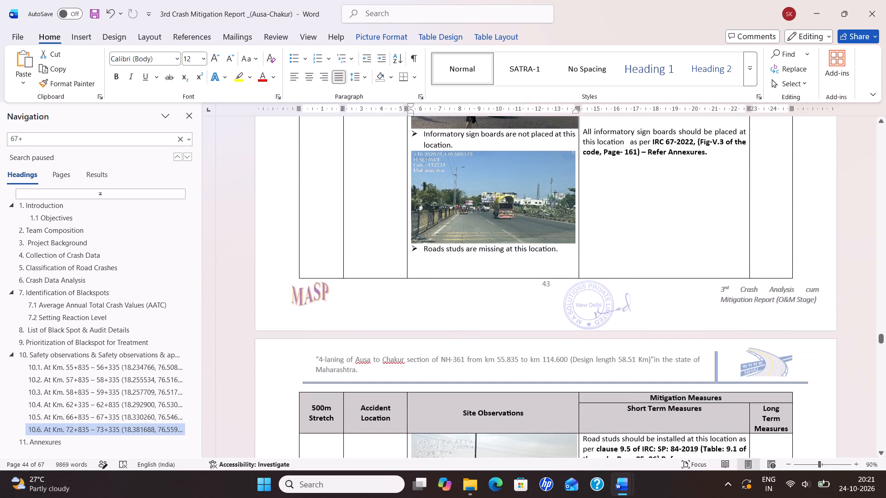
scroll(517, 249, "down", 11)
scroll(532, 264, "up", 7)
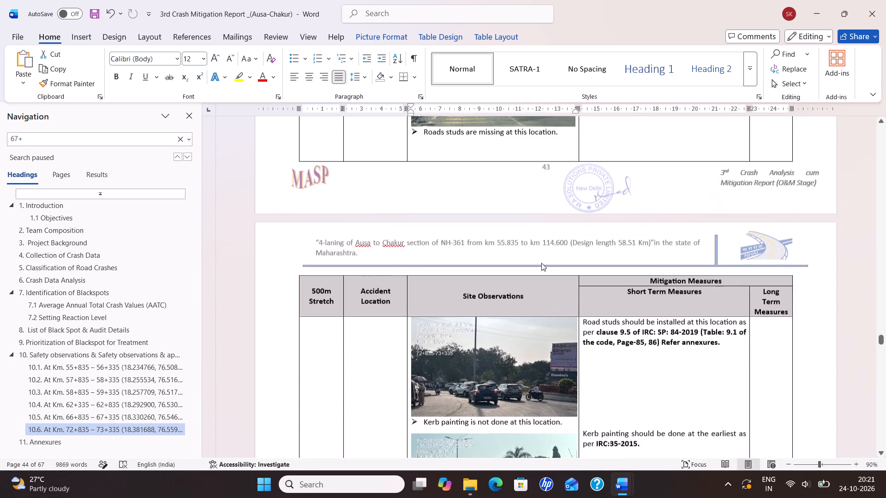
left_click(611, 164)
key("BackSpace")
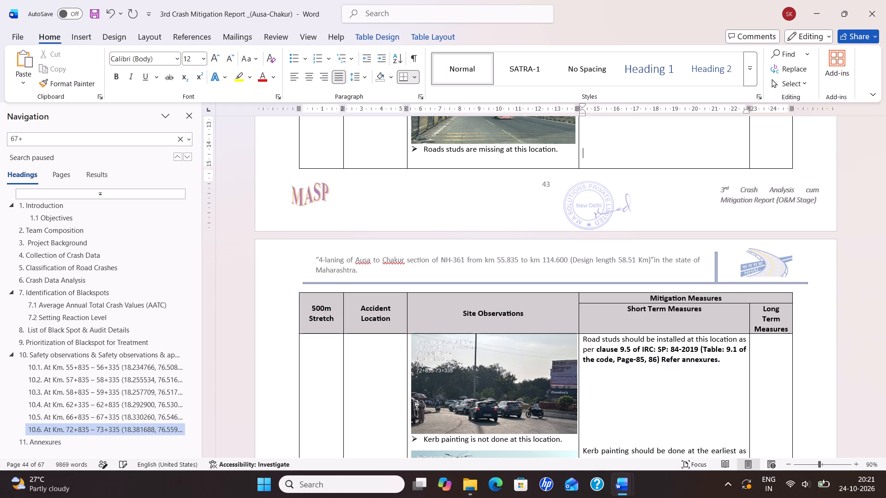
key("BackSpace")
key("BackSpace")
key("BackSpace")
key("Return")
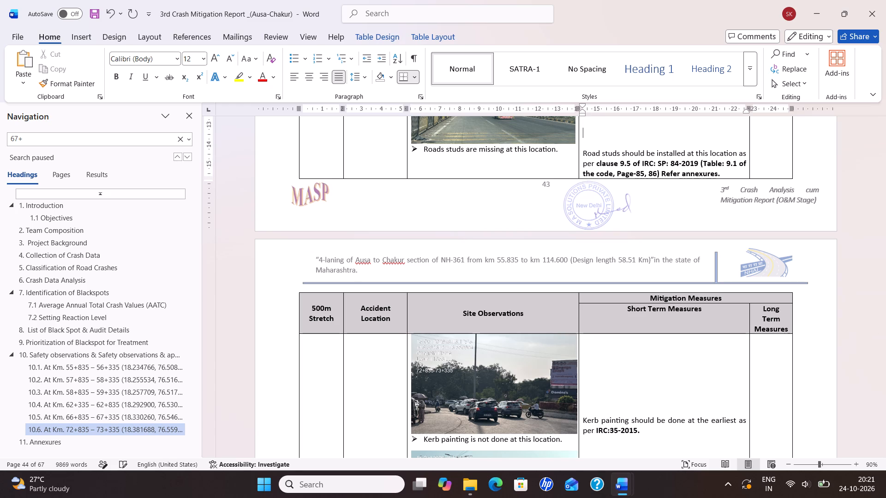
Slightly increase the height of the photo above section 10.6's missing road studs observation.
left_click(529, 137)
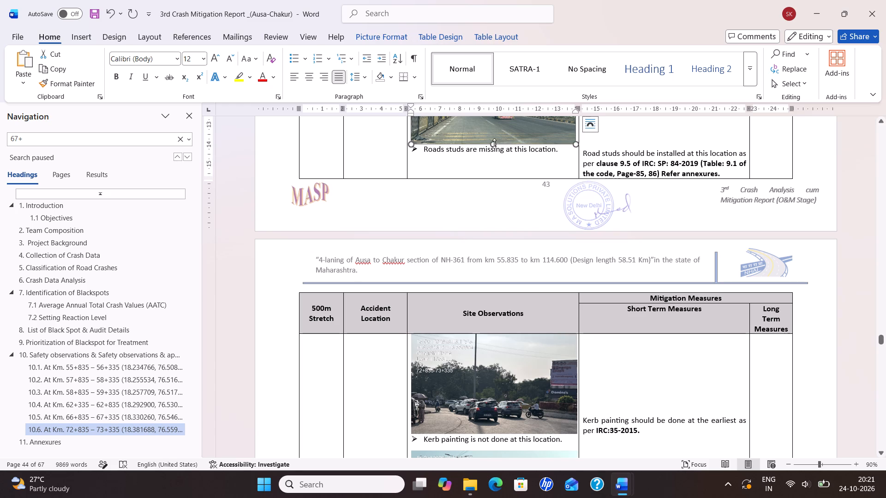
left_click_drag(494, 143, 493, 148)
Insert two blank lines above section 10.6's kerb painting recommendation to line it up with the kerb painting observation.
scroll(492, 154, "down", 8)
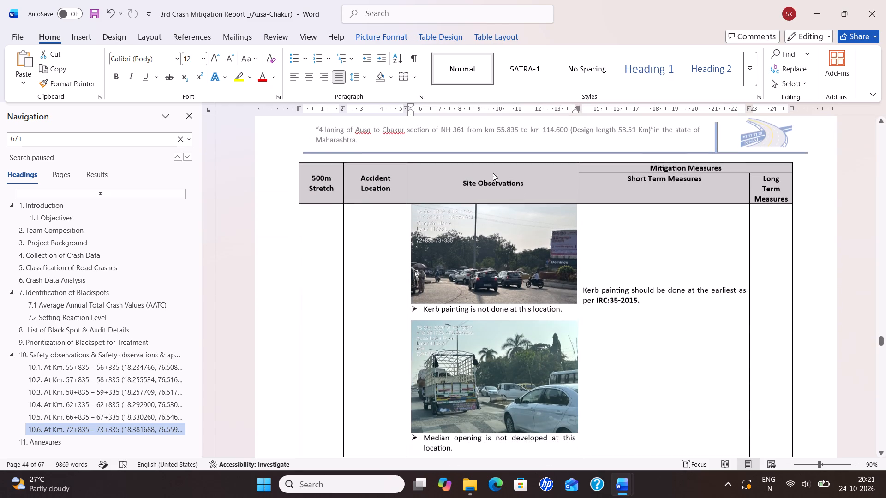
left_click(623, 233)
key("Return")
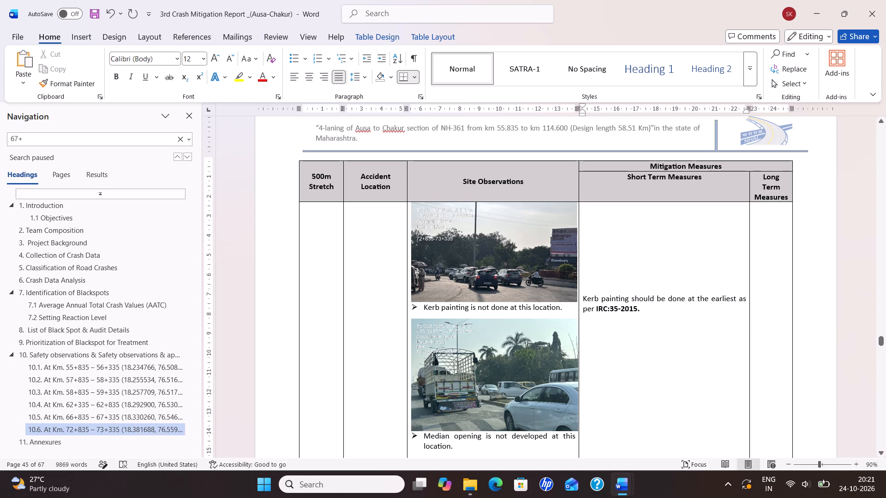
key("Return")
Delete blank lines above section 10.6's OHM with keep left recommendation so it sits beside the median opening observation.
scroll(547, 273, "down", 7)
left_click(590, 278)
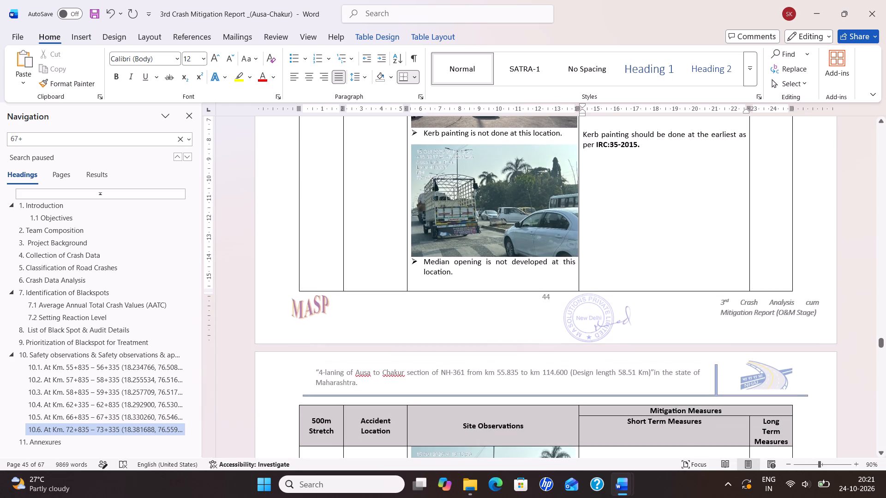
key("BackSpace")
key("BackSpace")
key("BackSpace")
key("BackSpace")
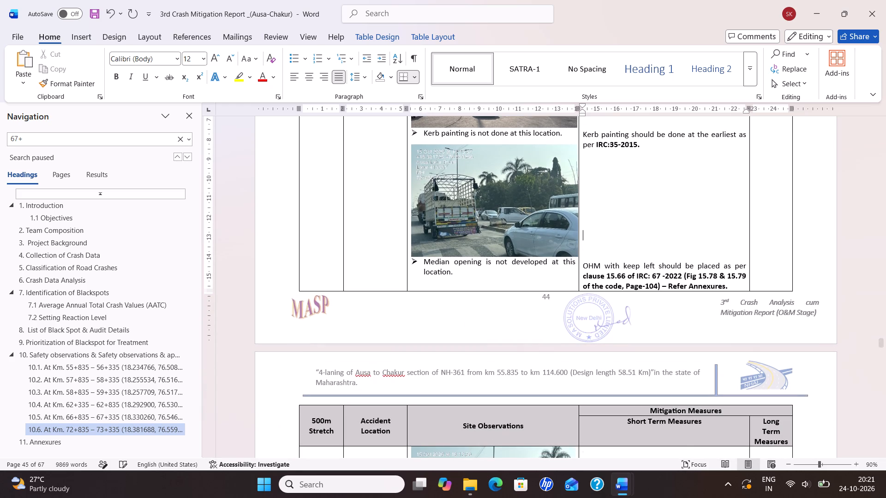
Replace section 10.6's undeveloped median opening observation with "OHM is not placed at median opening", keeping the full stop.
left_click(500, 249)
scroll(509, 245, "down", 8)
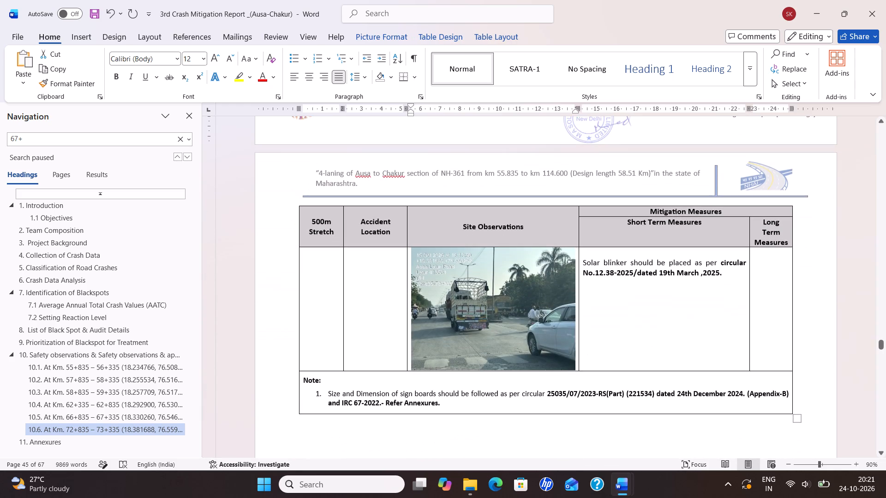
scroll(537, 250, "up", 5)
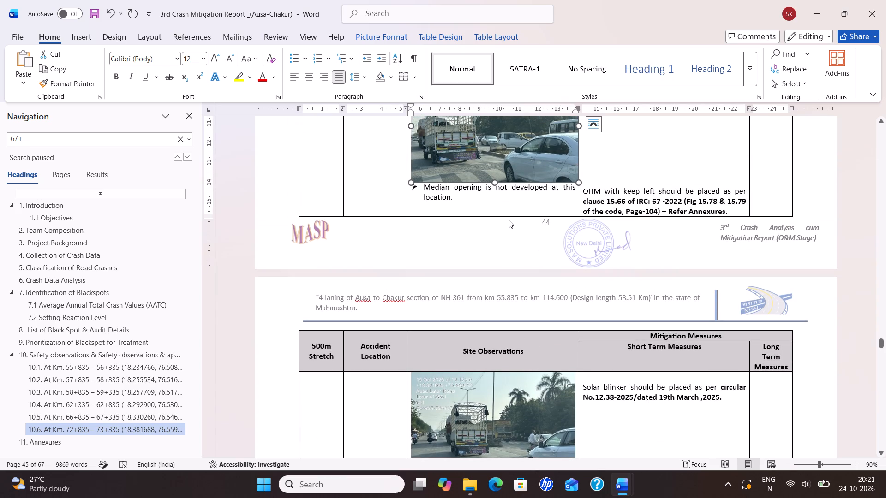
scroll(509, 220, "down", 1)
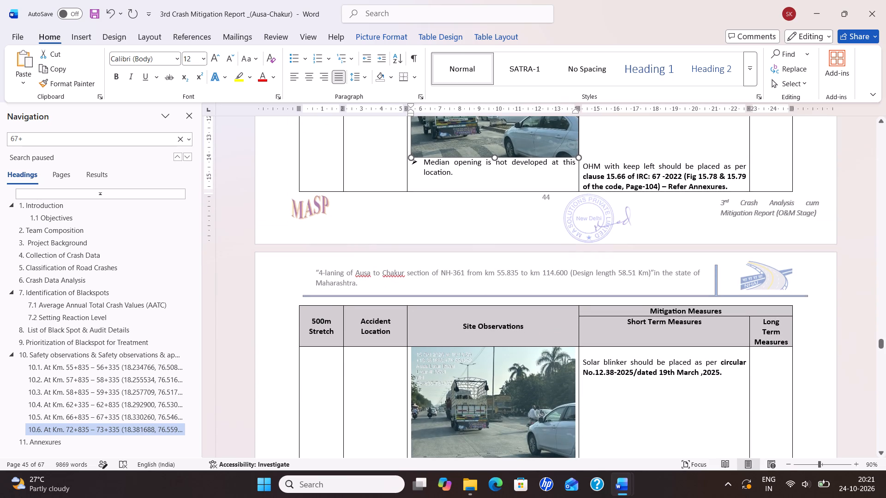
left_click_drag(428, 162, 443, 171)
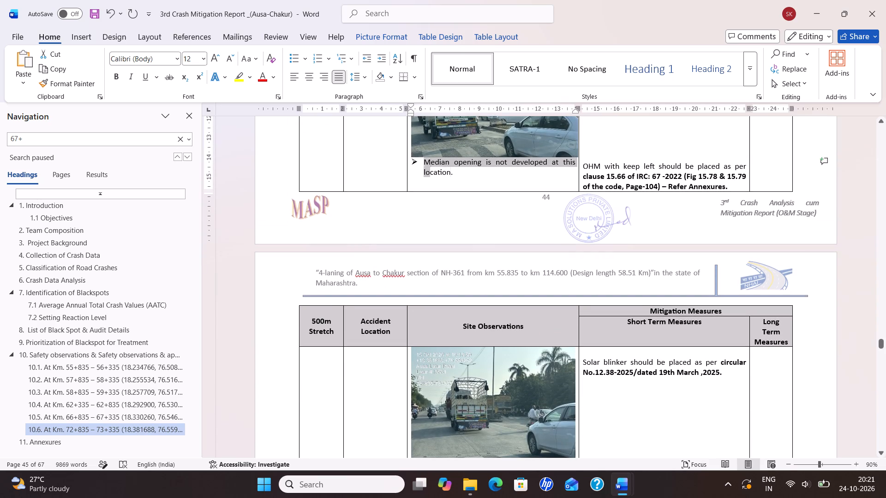
left_click_drag(443, 171, 446, 171)
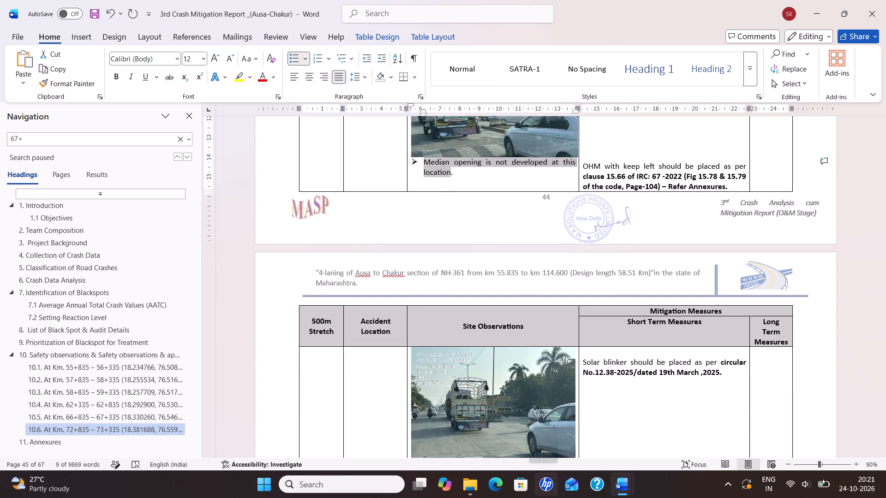
type("OHM is not placed at median")
key("space")
type("opening")
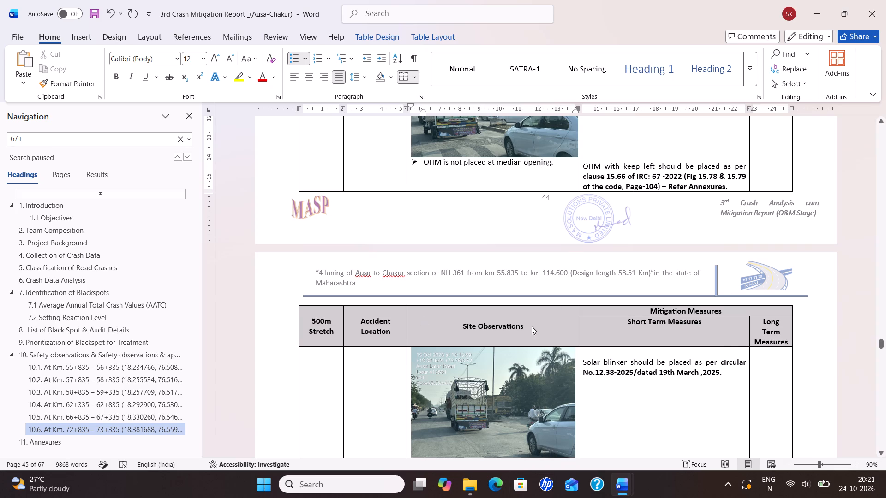
Delete the blank line above section 10.6's solar blinker recommendation so it starts level with the adjacent site photo.
scroll(574, 260, "down", 4)
left_click(592, 253)
key("BackSpace")
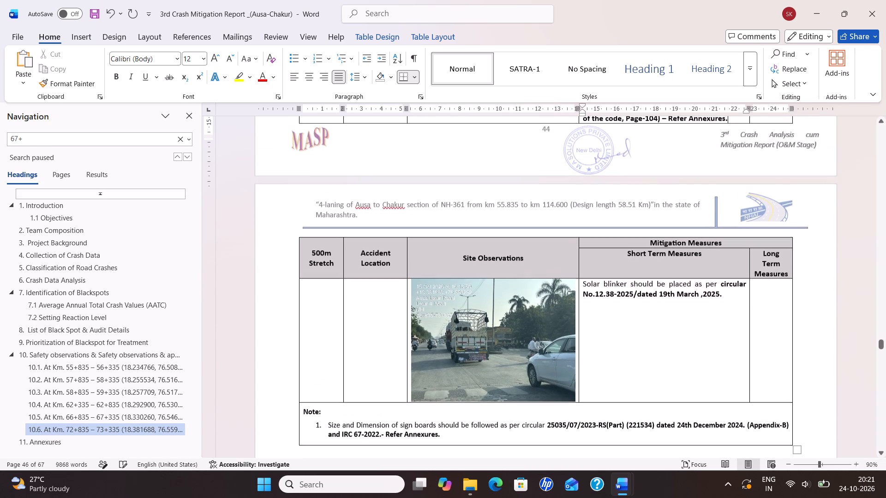
Look through the end of section 10.6 and the Accident Data table in the Annexures.
scroll(547, 344, "down", 15)
scroll(526, 319, "down", 7)
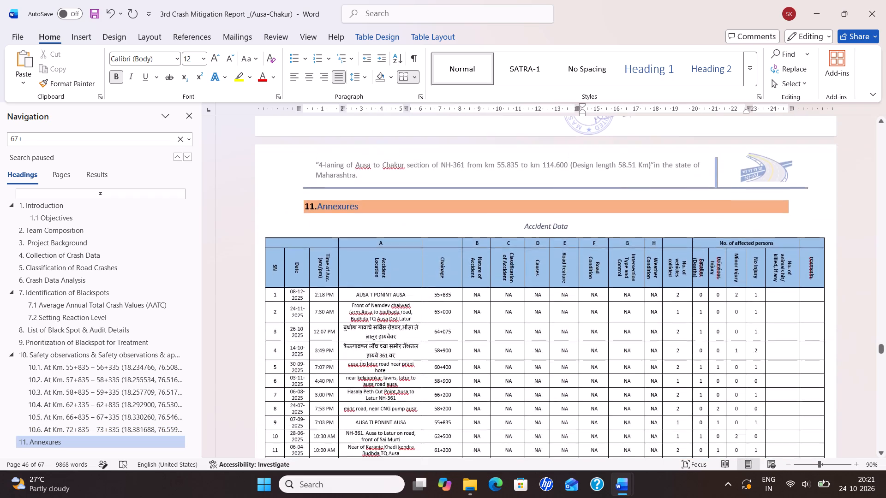
scroll(526, 319, "down", 8)
scroll(524, 317, "up", 1)
scroll(523, 315, "down", 20)
scroll(523, 315, "down", 2)
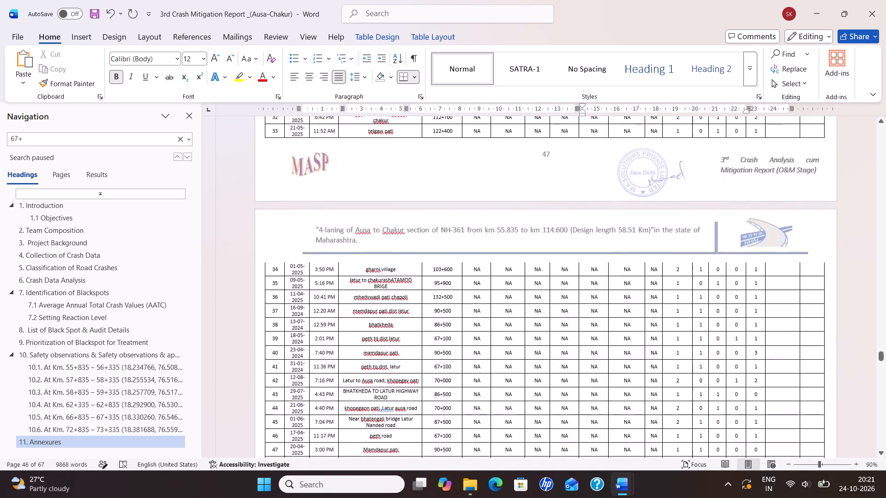
scroll(520, 311, "down", 10)
scroll(545, 356, "up", 1)
scroll(550, 358, "down", 20)
scroll(550, 358, "down", 3)
scroll(611, 348, "down", 10)
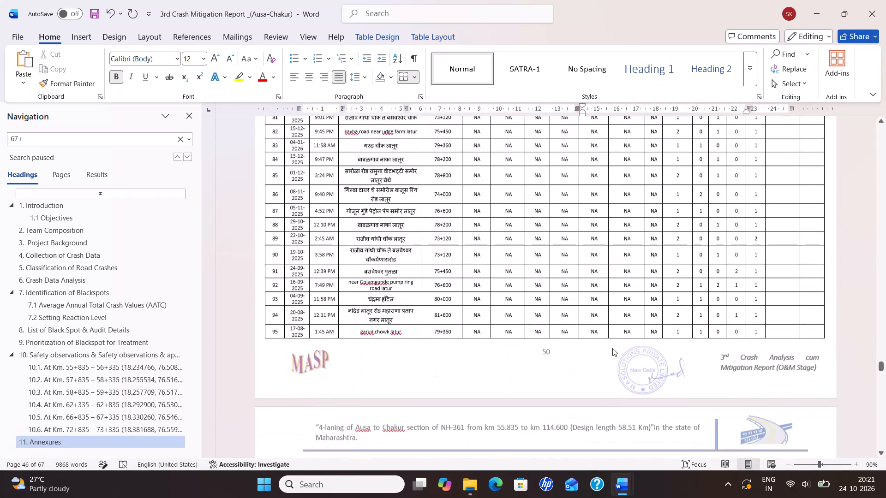
Save the edited crash mitigation report while checking the remaining annexures through to the last page.
key("ctrl+s")
key("ctrl+s")
key("ctrl+s")
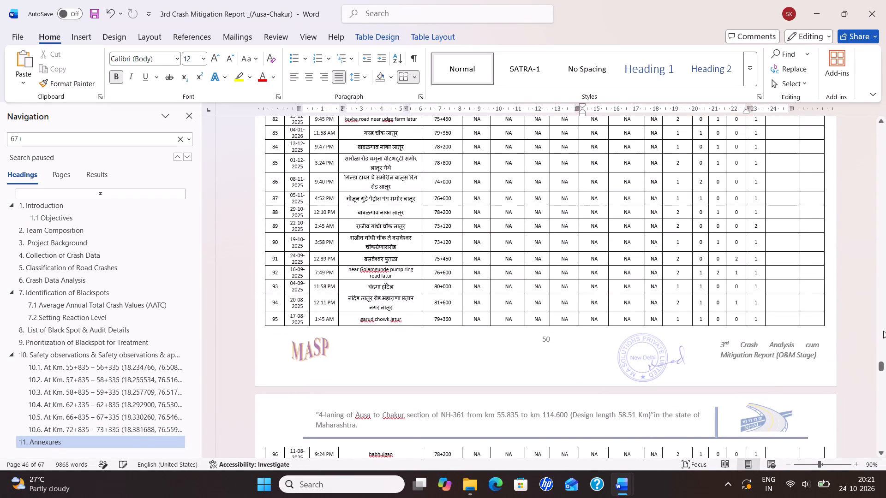
scroll(875, 382, "down", 7)
left_click_drag(881, 368, 885, 432)
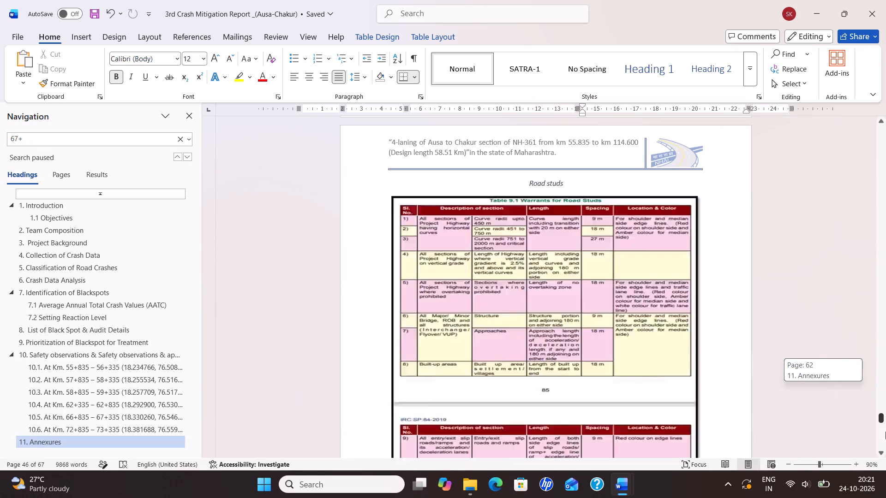
left_click_drag(885, 432, 885, 454)
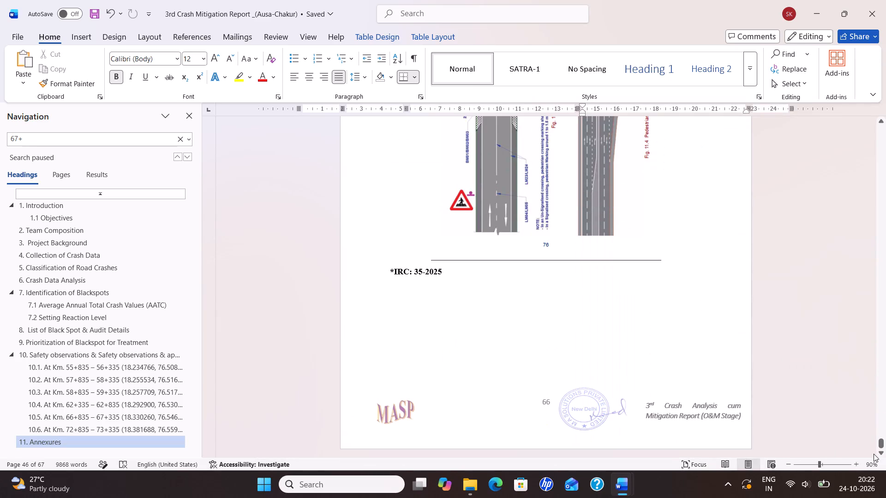
key("ctrl+s")
key("ctrl+s")
key("ctrl+s")
Export the report as a PDF named "3rd Crash Mitigation Report _(Ausa-Chakur) 1" in the UPdated folder, without replacing the existing PDF.
left_click(14, 36)
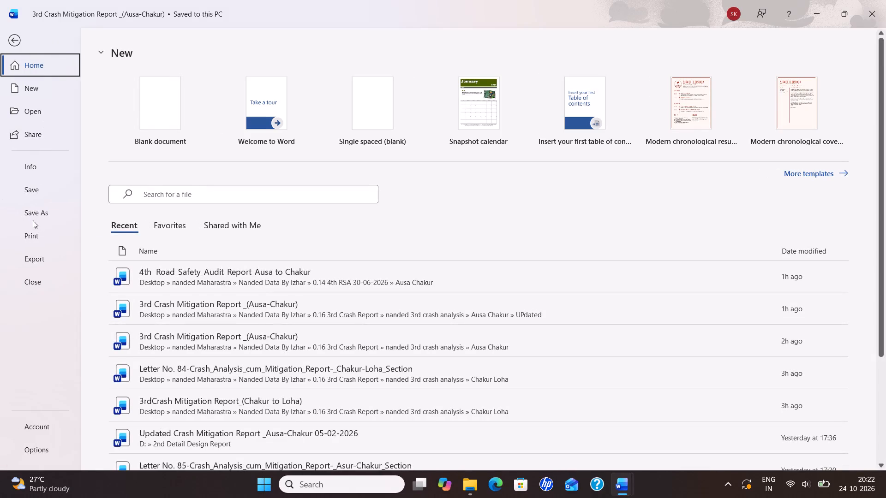
left_click(34, 214)
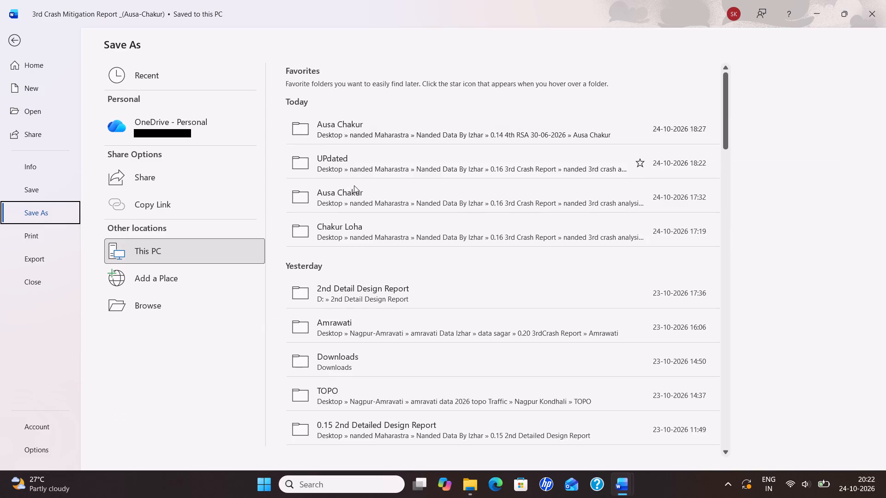
left_click(335, 163)
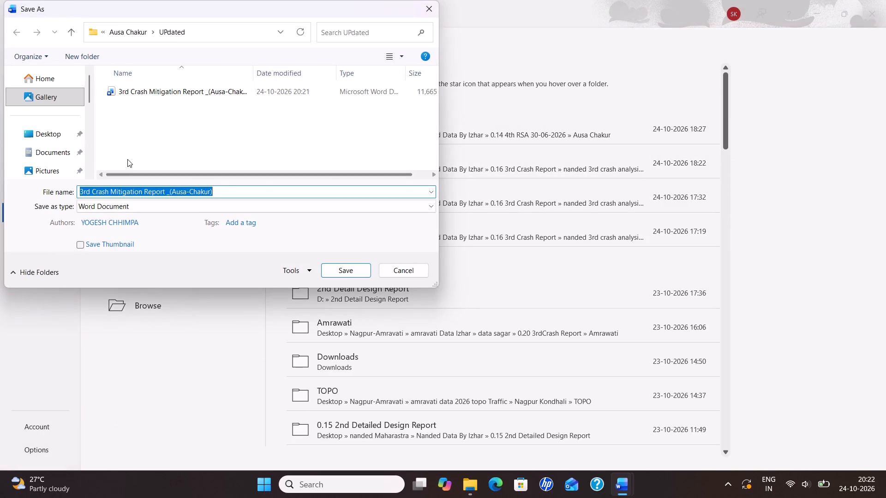
left_click(170, 207)
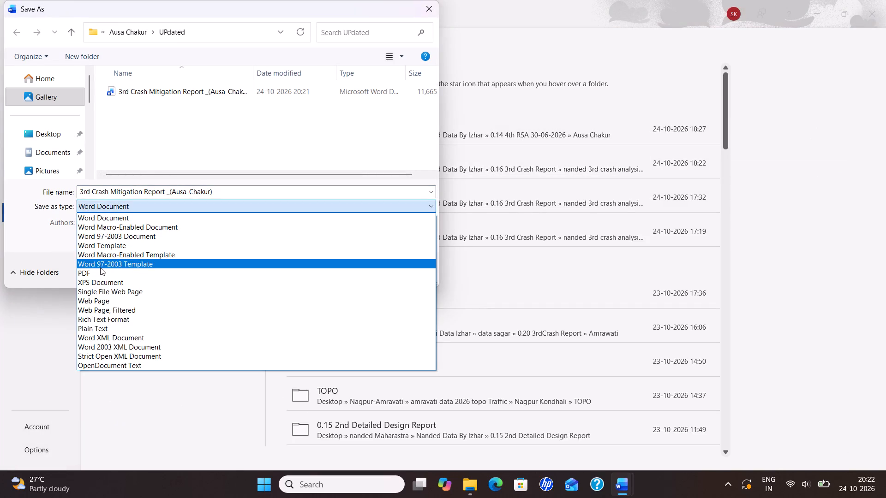
left_click(100, 269)
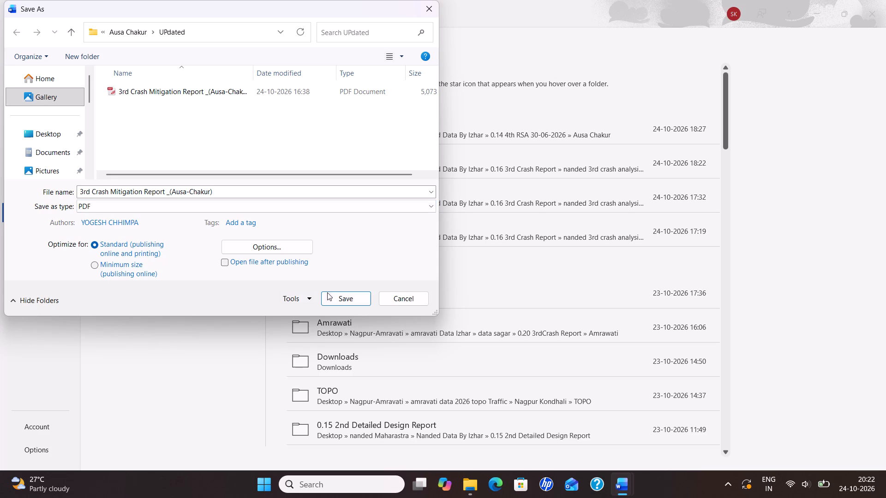
left_click(335, 293)
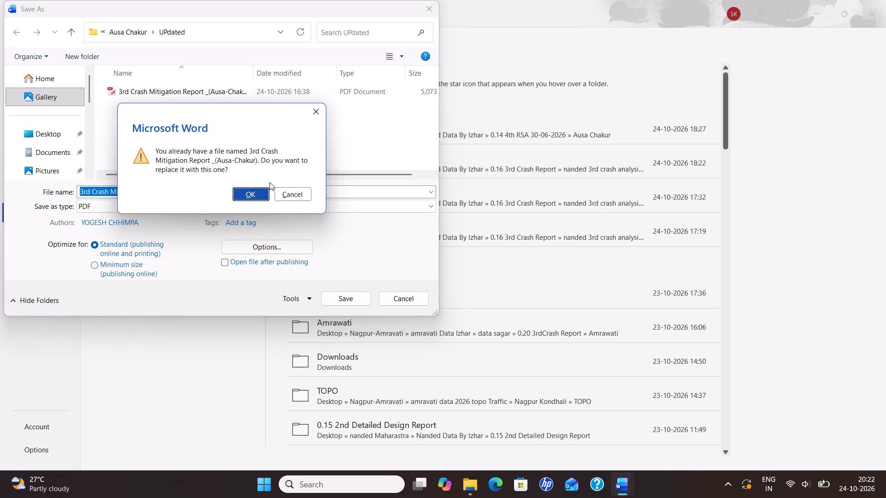
left_click(293, 192)
left_click(231, 193)
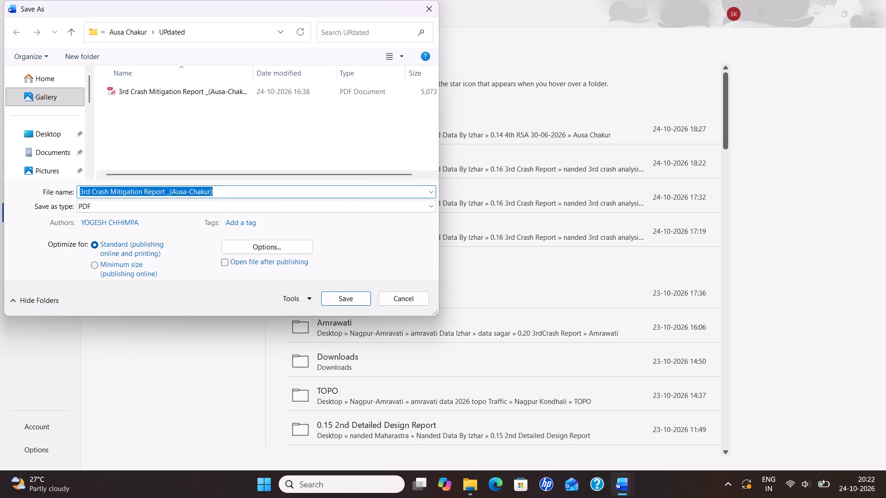
left_click(231, 192)
left_click(231, 191)
key("space")
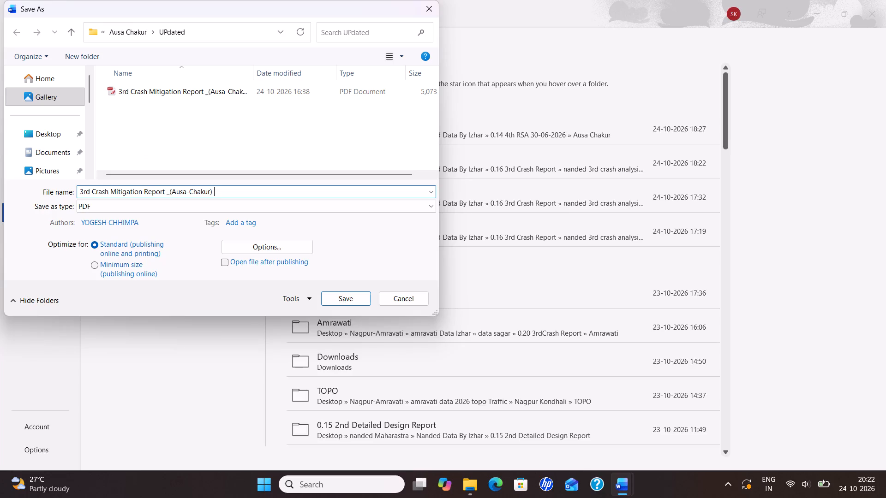
key("1")
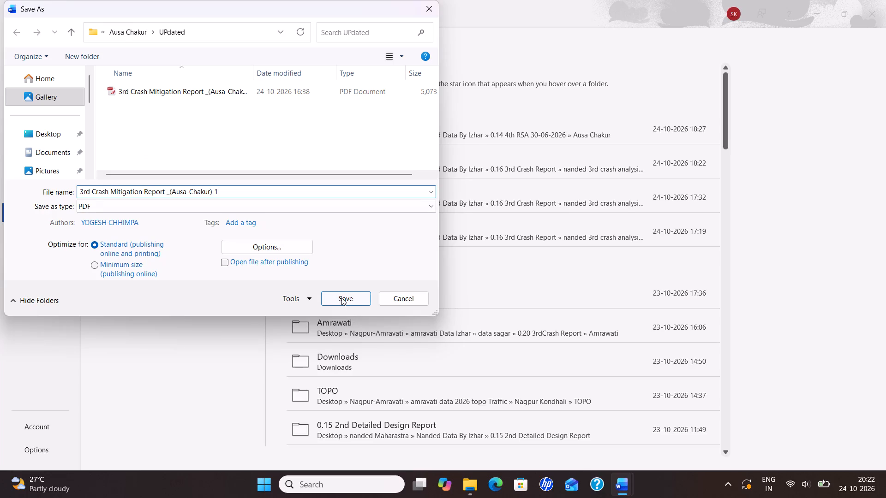
left_click(341, 297)
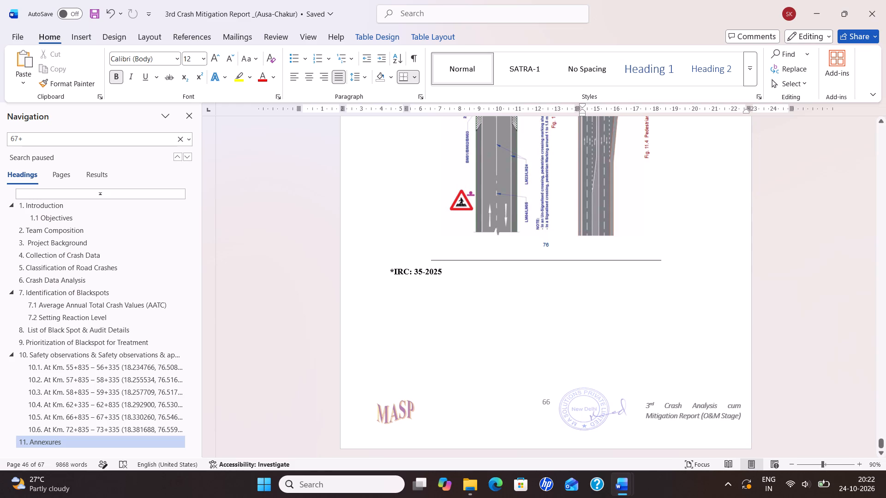
Close the crash mitigation report and the 4th Road Safety Audit Report, saving the audit report's changes.
left_click(883, 0)
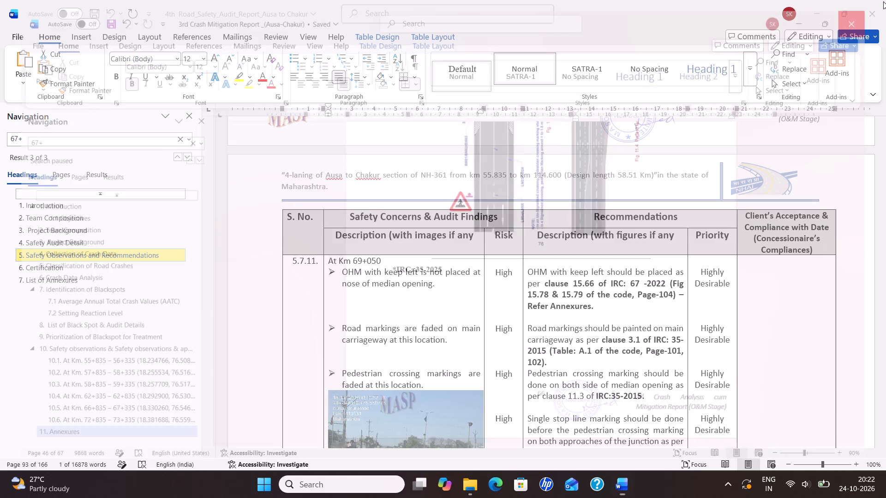
left_click(880, 9)
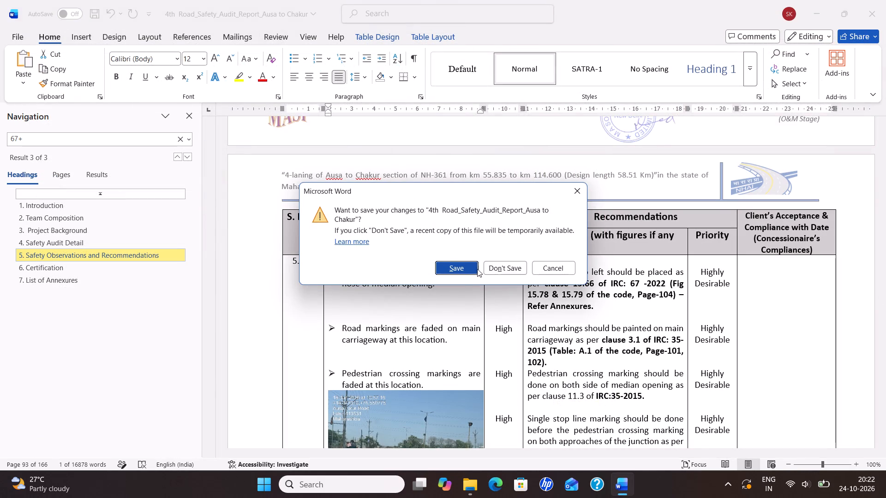
left_click(465, 267)
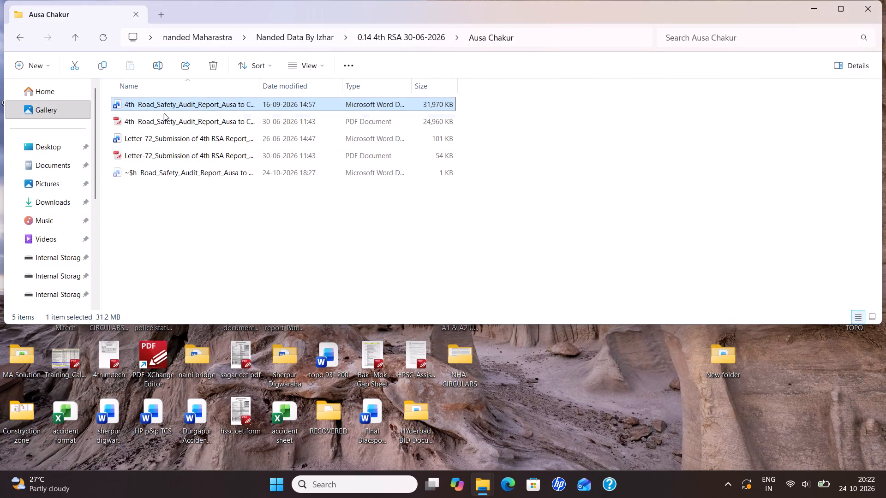
Close the open RSA folder and go from the desktop's nanded Maharastra folder to 0.16 3rd Crash Report's Ausa Chakur UPdated subfolder.
left_click(875, 5)
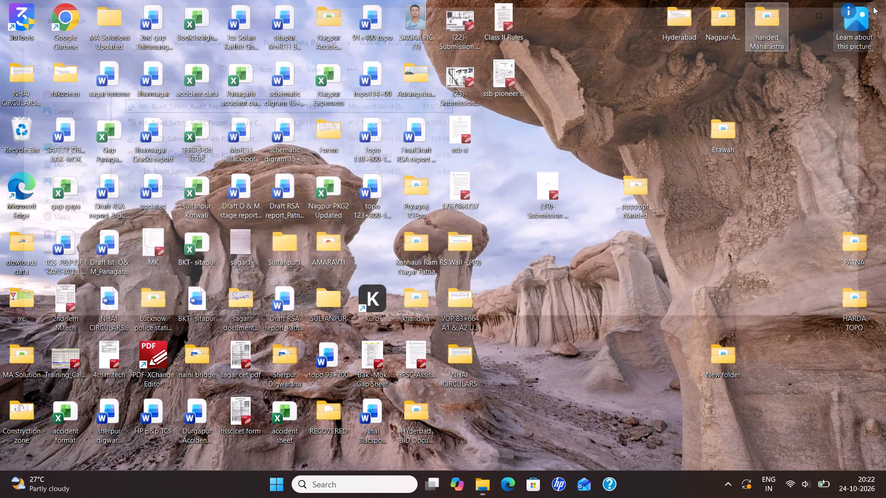
double_click(778, 22)
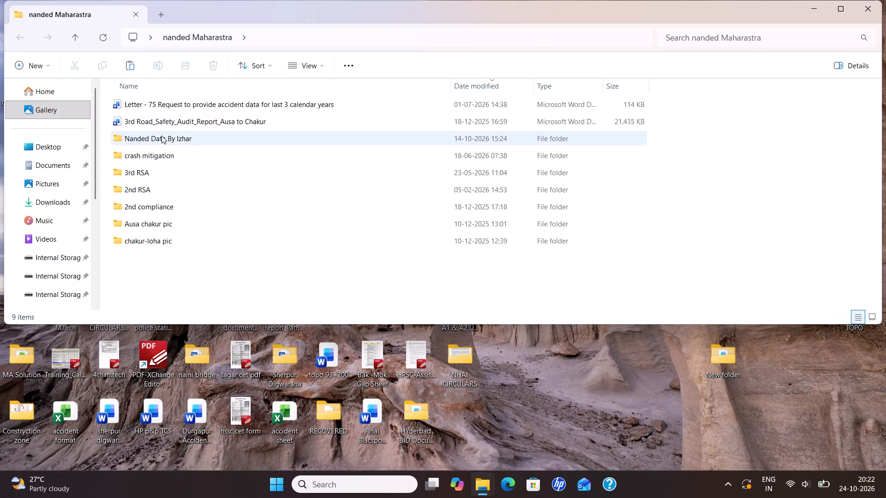
double_click(161, 136)
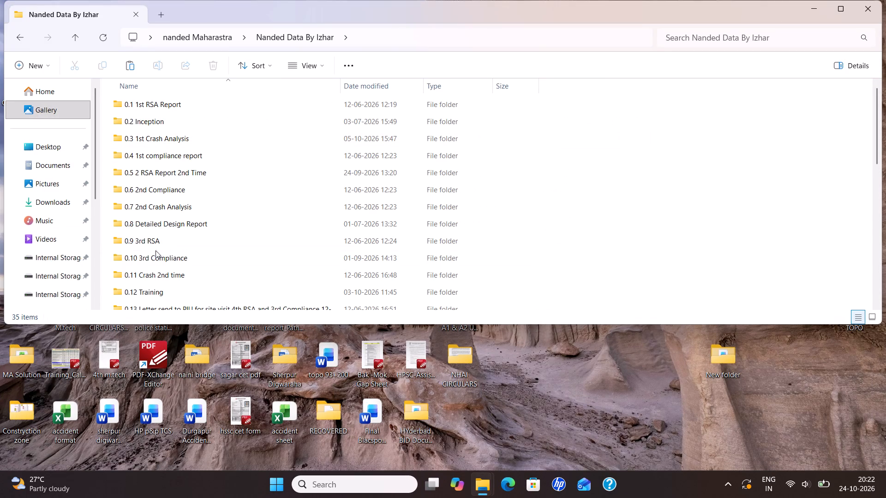
scroll(156, 265, "down", 1)
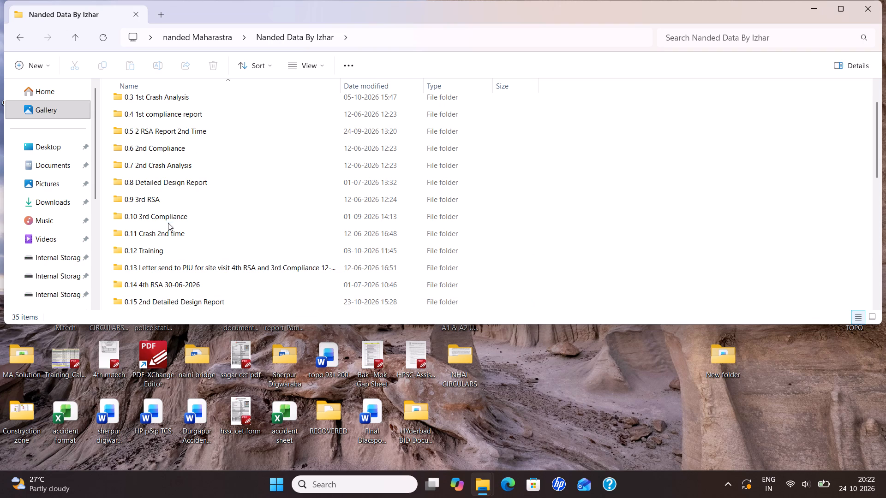
scroll(171, 240, "down", 4)
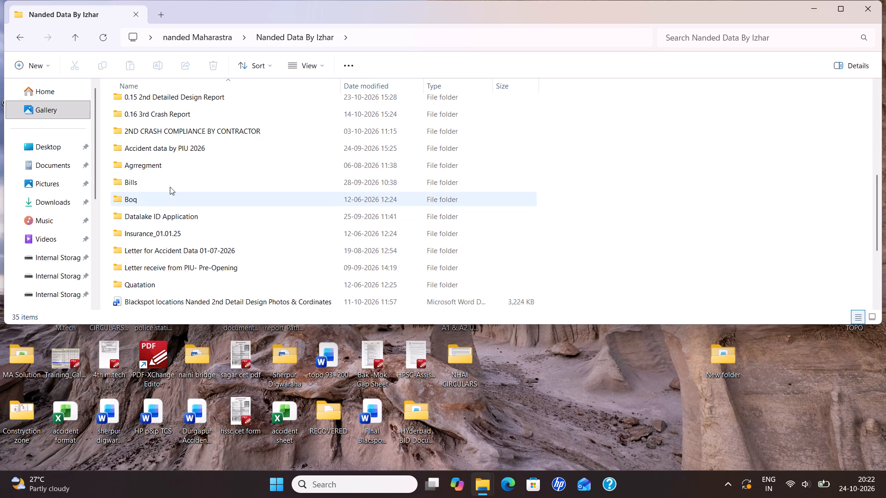
left_click(174, 112)
double_click(174, 112)
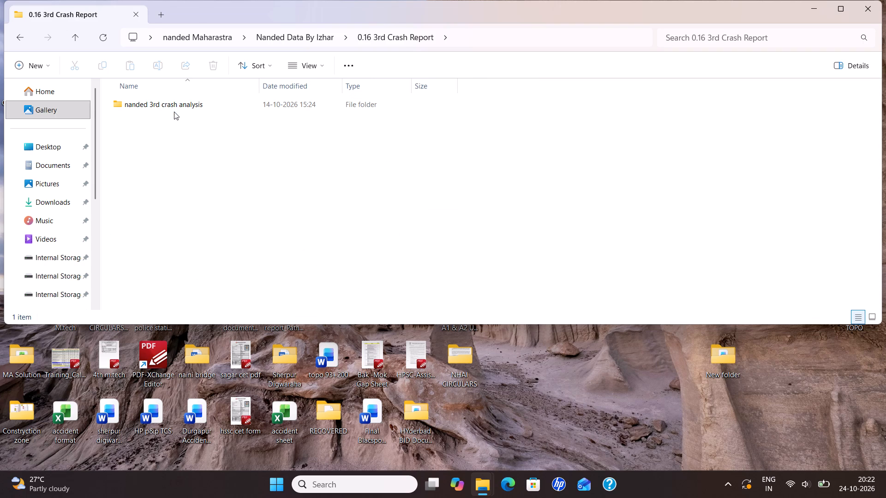
double_click(174, 108)
double_click(174, 123)
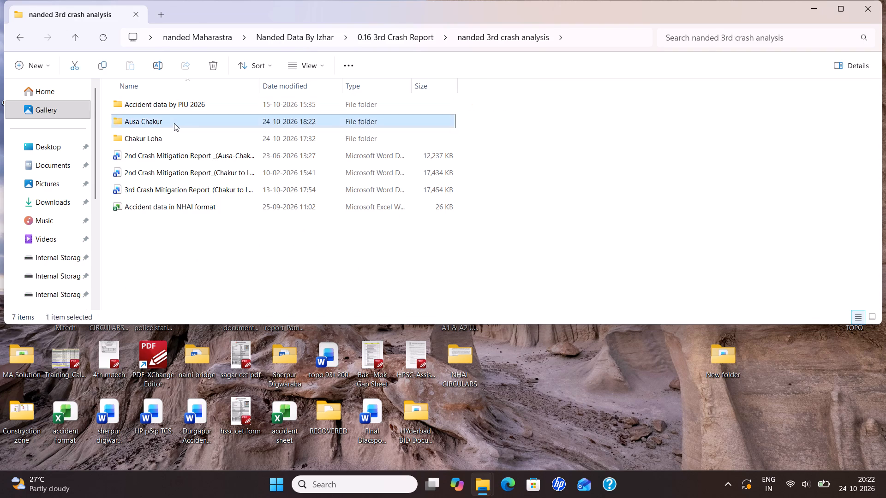
double_click(176, 99)
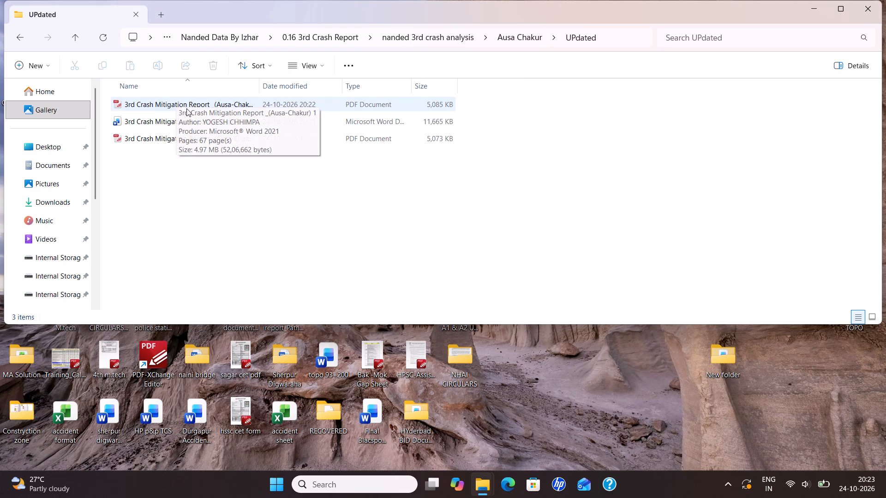
Widen the Name column to read the full file names and delete the older PDF, "3rd Crash Mitigation Report _(Ausa-Chakur)".
left_click_drag(261, 83, 264, 84)
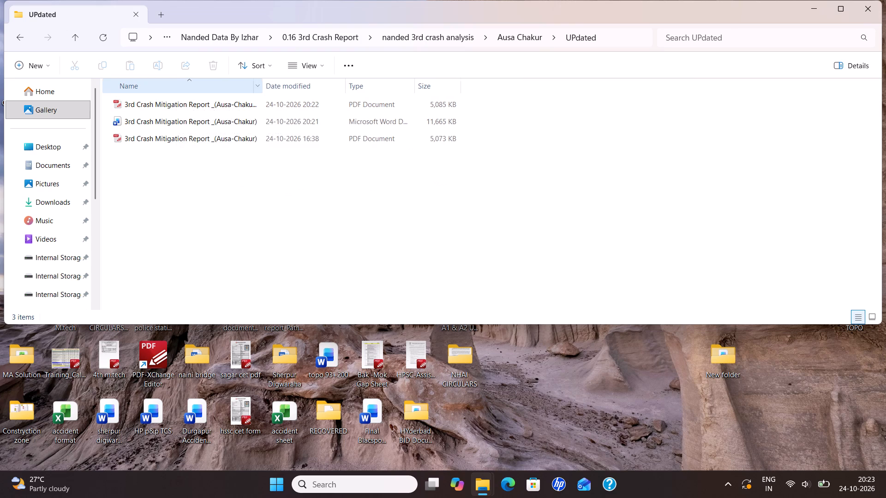
left_click_drag(264, 84, 339, 105)
left_click(214, 142)
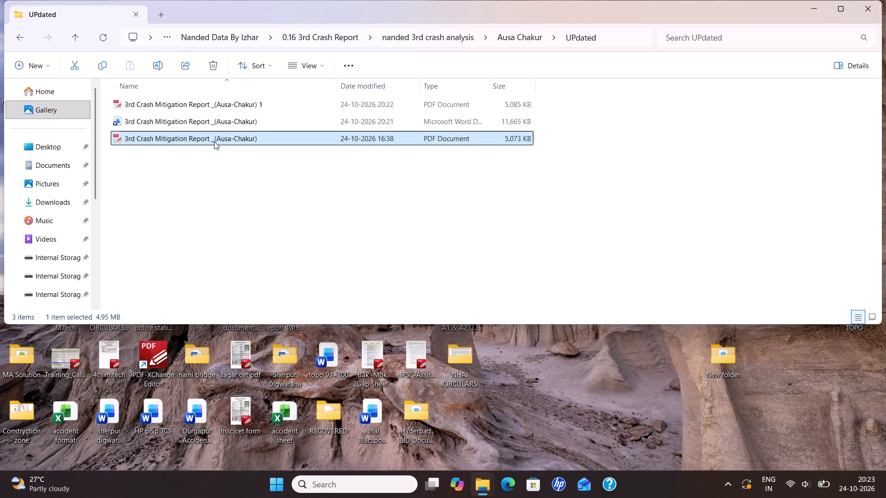
key("Delete")
Open the PDF "3rd Crash Mitigation Report _(Ausa-Chakur) 1" in PDF-XChange Editor and check its cover, list of figures and list of tables.
double_click(193, 107)
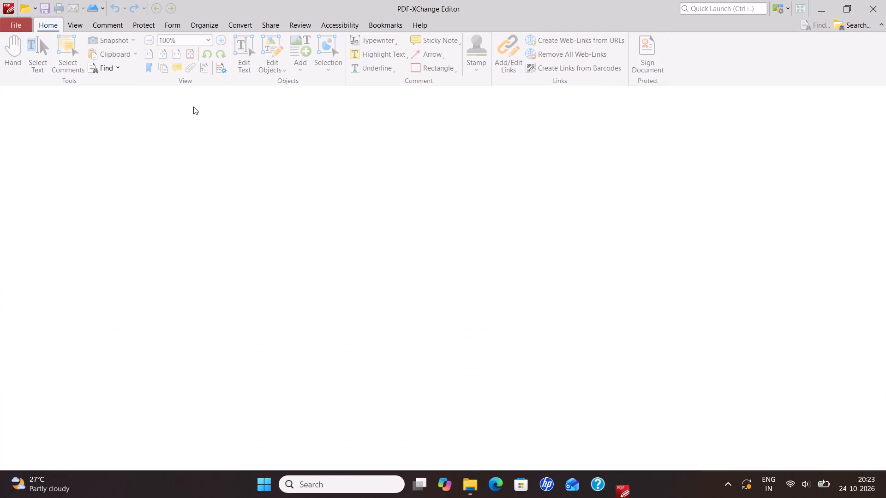
scroll(395, 267, "down", 18)
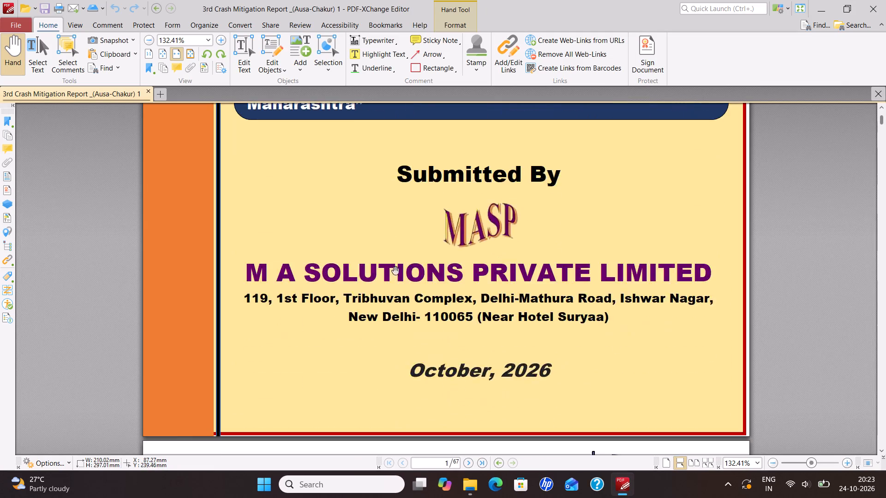
scroll(395, 270, "down", 17)
scroll(398, 260, "up", 1)
scroll(398, 260, "down", 1)
scroll(398, 260, "up", 1)
scroll(399, 258, "down", 18)
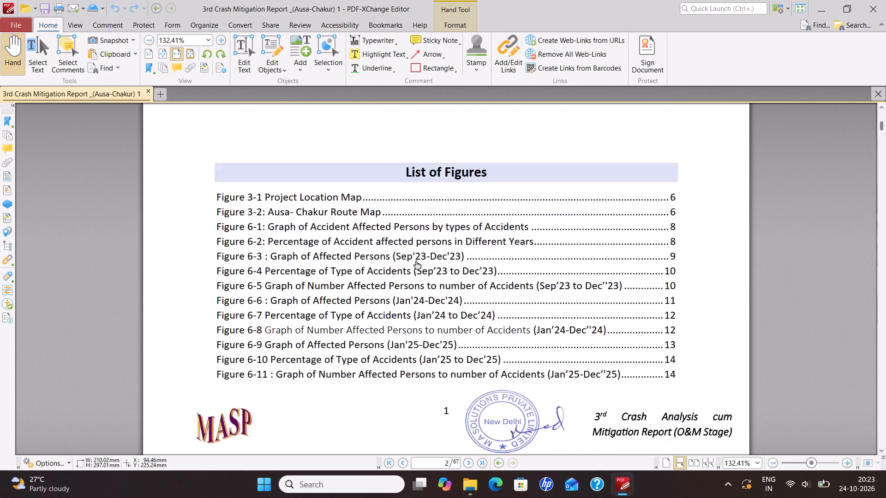
scroll(416, 261, "down", 16)
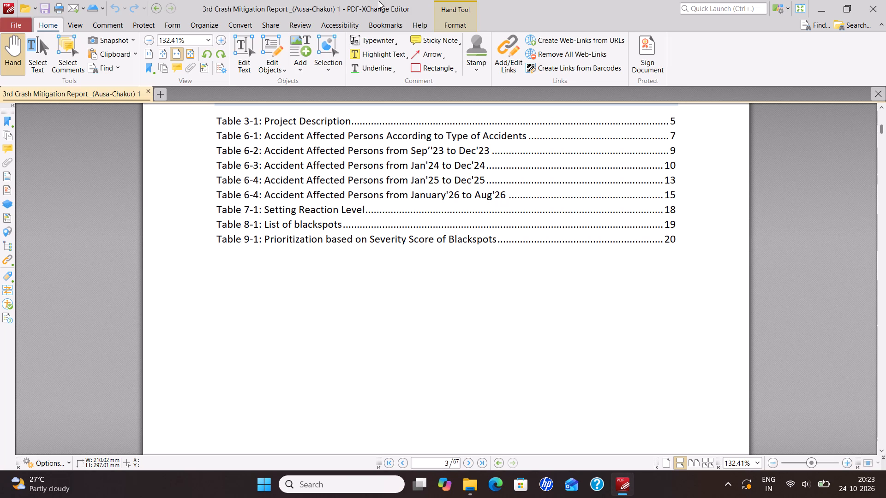
Check the PDF's introduction, team composition, project description table and project location map pages.
scroll(521, 213, "up", 6)
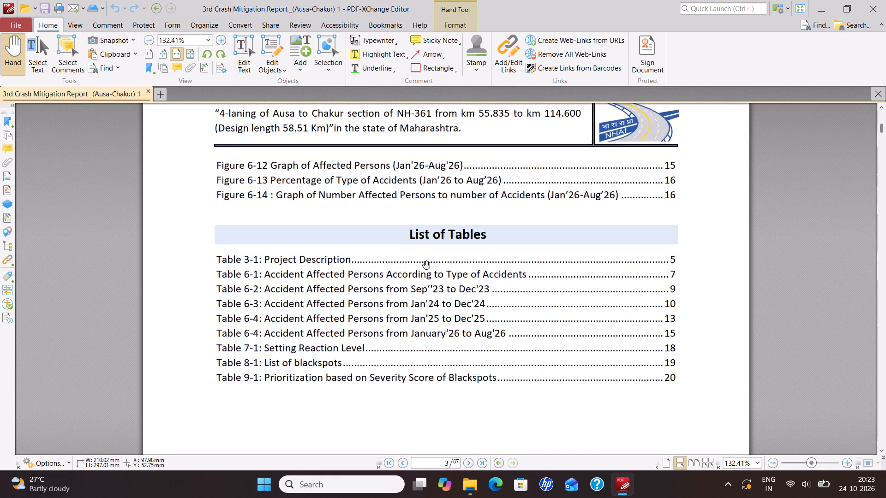
scroll(426, 265, "up", 1)
scroll(337, 267, "down", 20)
scroll(337, 267, "down", 3)
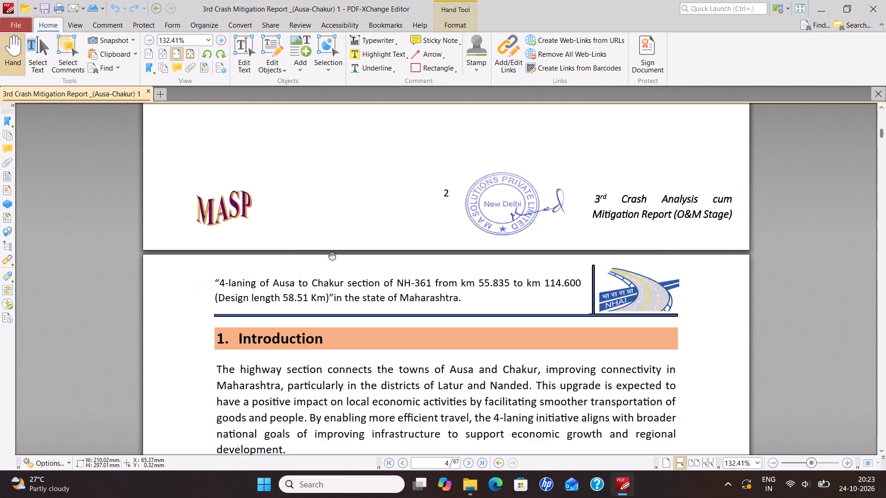
scroll(332, 255, "down", 20)
scroll(332, 255, "down", 16)
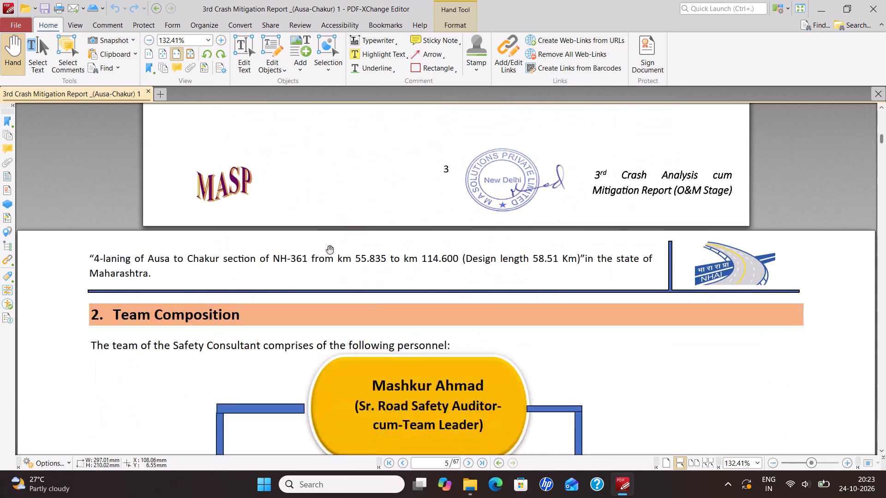
scroll(329, 249, "down", 20)
scroll(329, 249, "down", 16)
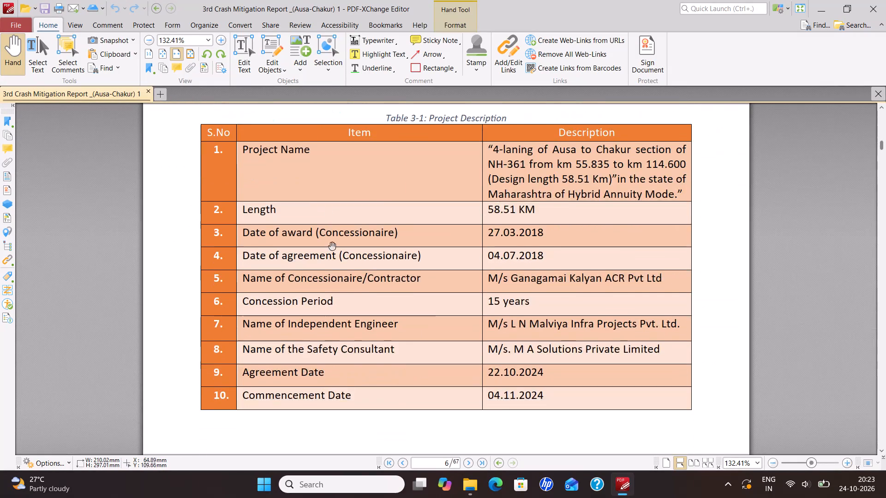
scroll(332, 246, "down", 20)
scroll(376, 276, "up", 1)
scroll(376, 276, "down", 5)
scroll(377, 277, "up", 17)
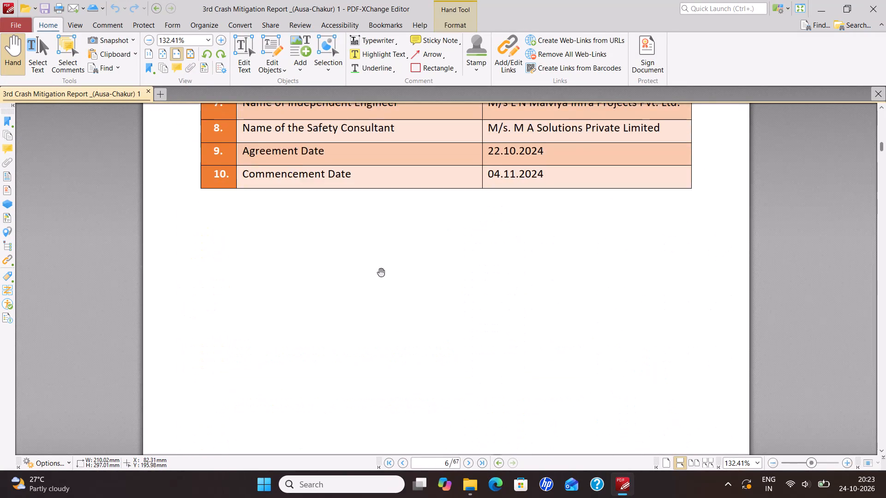
scroll(381, 272, "up", 11)
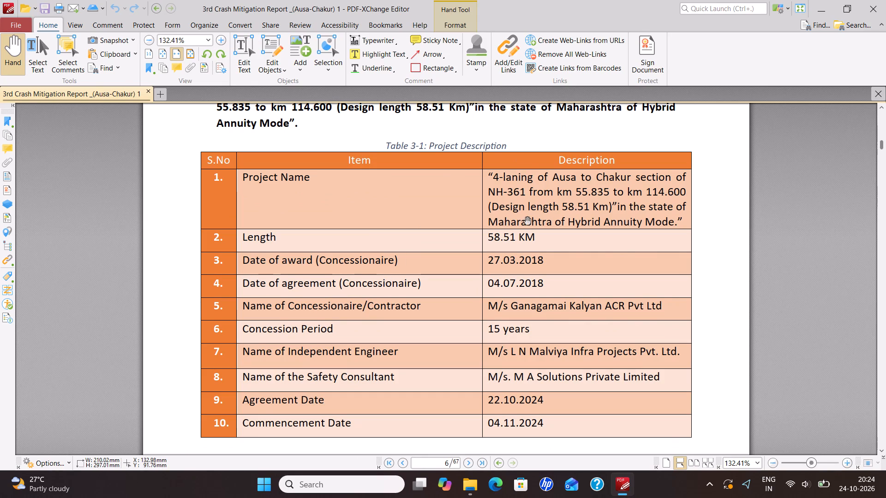
scroll(531, 236, "down", 5)
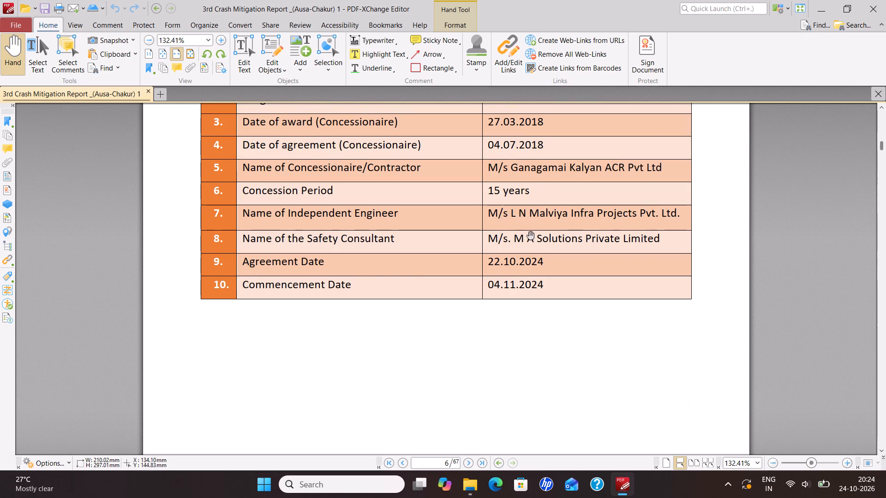
scroll(530, 235, "down", 3)
scroll(530, 231, "down", 20)
scroll(530, 231, "down", 4)
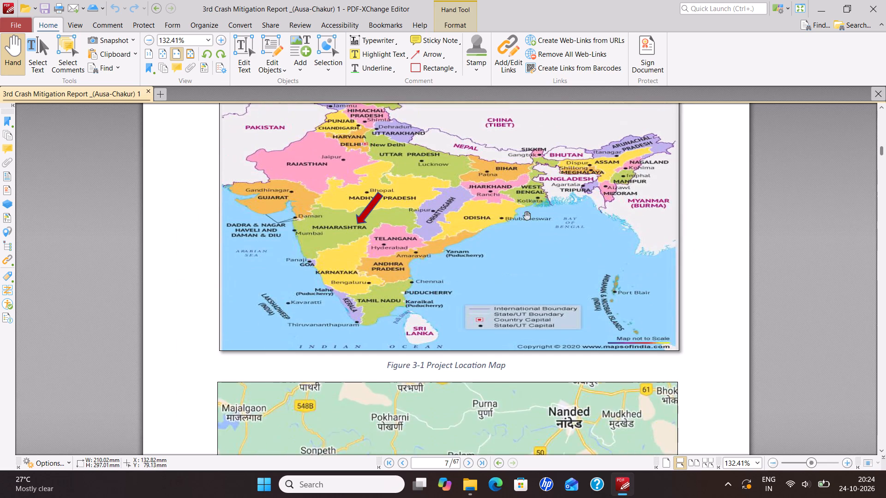
scroll(527, 215, "down", 20)
scroll(527, 215, "down", 7)
Check the PDF's crash data collection, classification and analysis sections, including the 2023 accident tables and charts.
scroll(527, 202, "up", 2)
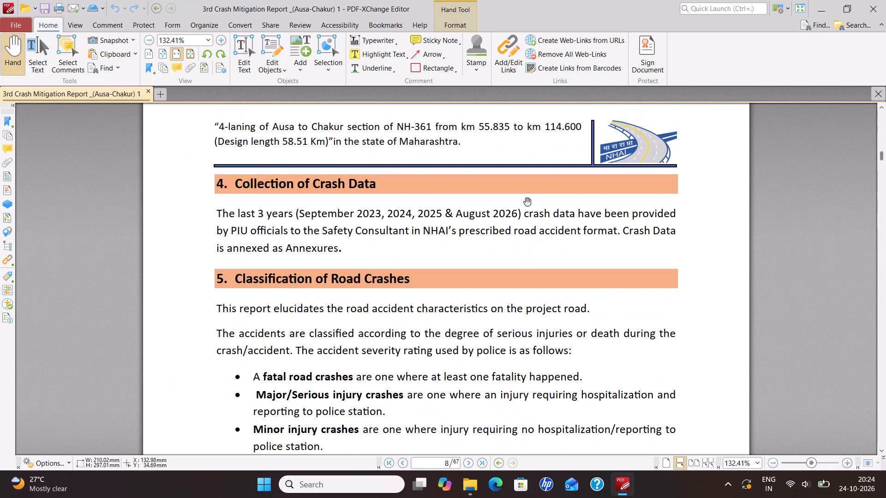
scroll(527, 202, "down", 7)
scroll(527, 202, "up", 10)
scroll(527, 201, "down", 5)
scroll(528, 201, "up", 6)
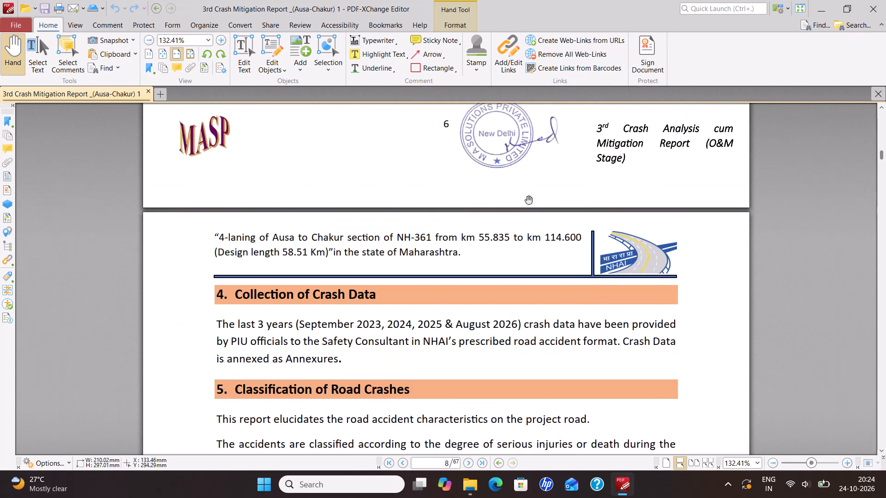
scroll(532, 190, "down", 8)
scroll(546, 165, "up", 1)
scroll(546, 165, "down", 15)
scroll(546, 161, "up", 1)
scroll(546, 161, "down", 5)
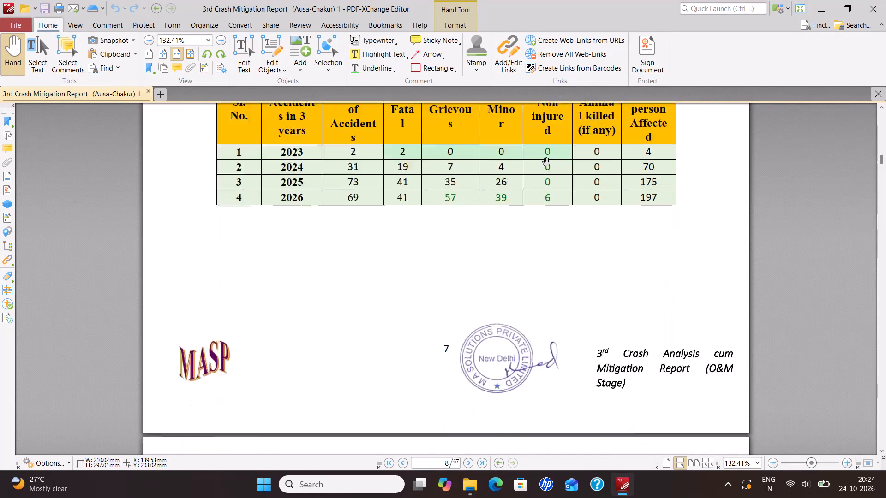
scroll(546, 161, "down", 5)
scroll(546, 161, "up", 1)
scroll(545, 160, "down", 16)
scroll(542, 165, "up", 1)
scroll(542, 165, "down", 1)
scroll(542, 165, "up", 1)
scroll(542, 165, "down", 11)
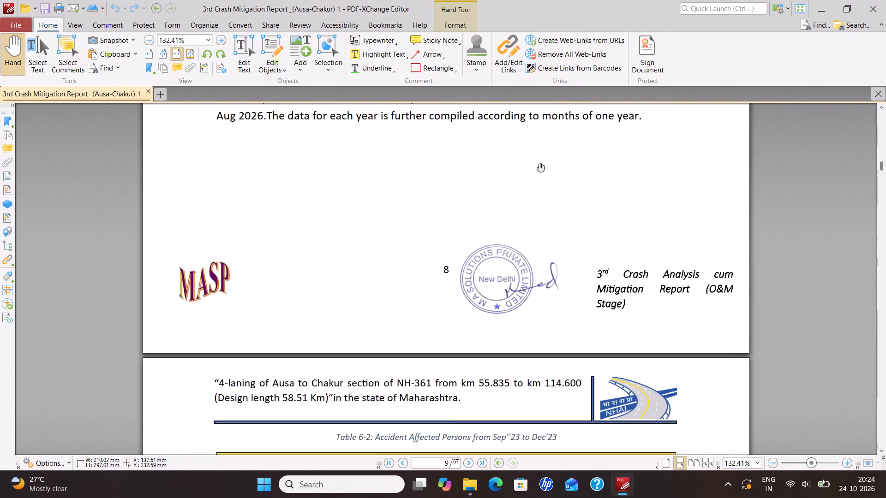
scroll(540, 167, "down", 4)
scroll(540, 167, "up", 1)
scroll(540, 167, "down", 20)
scroll(540, 167, "down", 20)
scroll(540, 167, "down", 1)
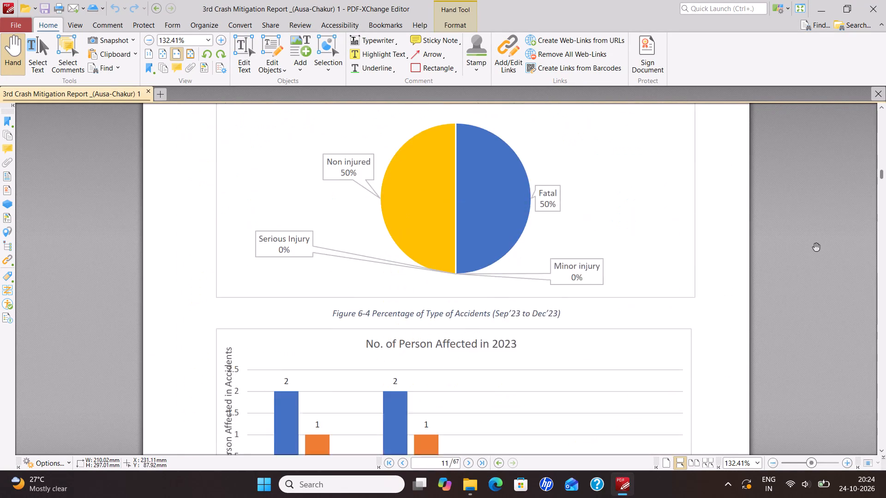
scroll(816, 247, "down", 20)
scroll(816, 247, "down", 7)
scroll(593, 280, "up", 10)
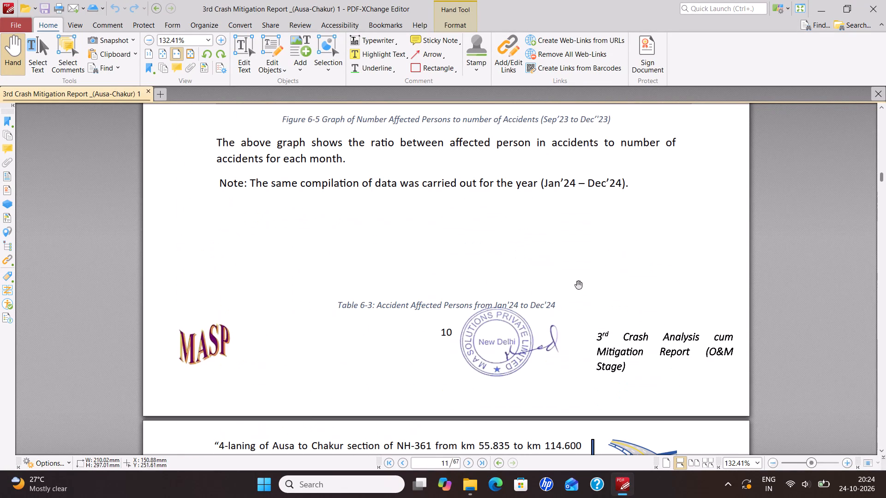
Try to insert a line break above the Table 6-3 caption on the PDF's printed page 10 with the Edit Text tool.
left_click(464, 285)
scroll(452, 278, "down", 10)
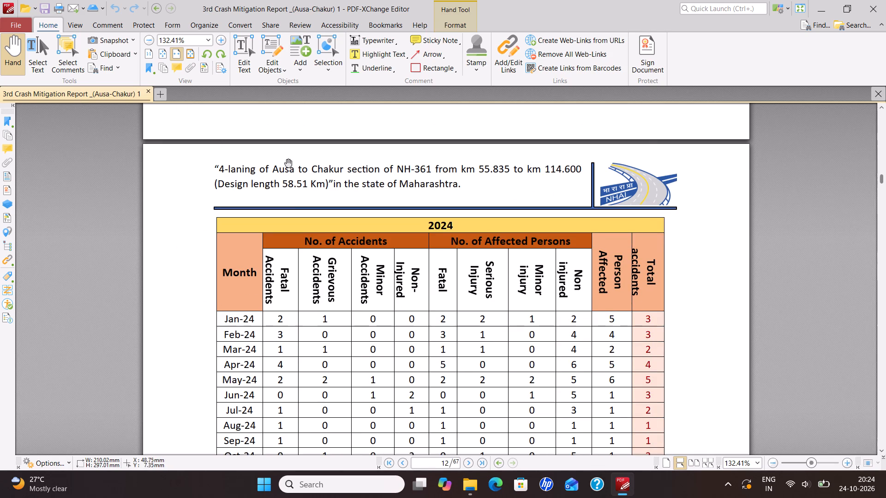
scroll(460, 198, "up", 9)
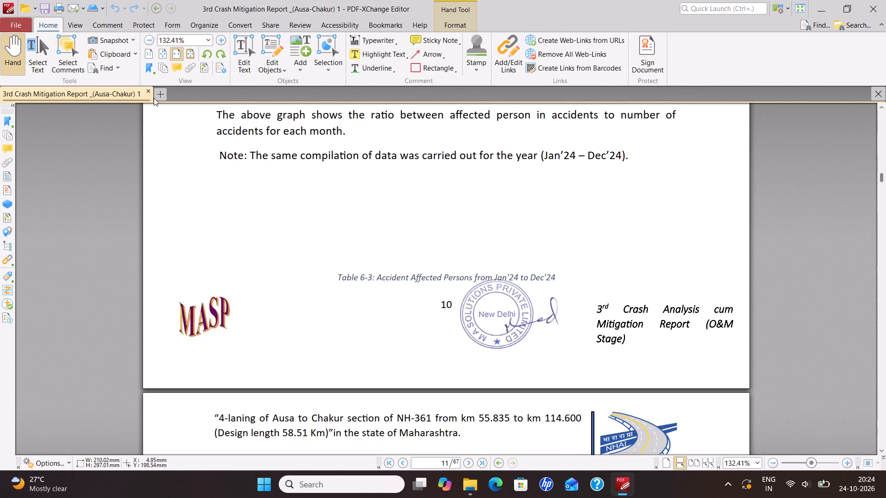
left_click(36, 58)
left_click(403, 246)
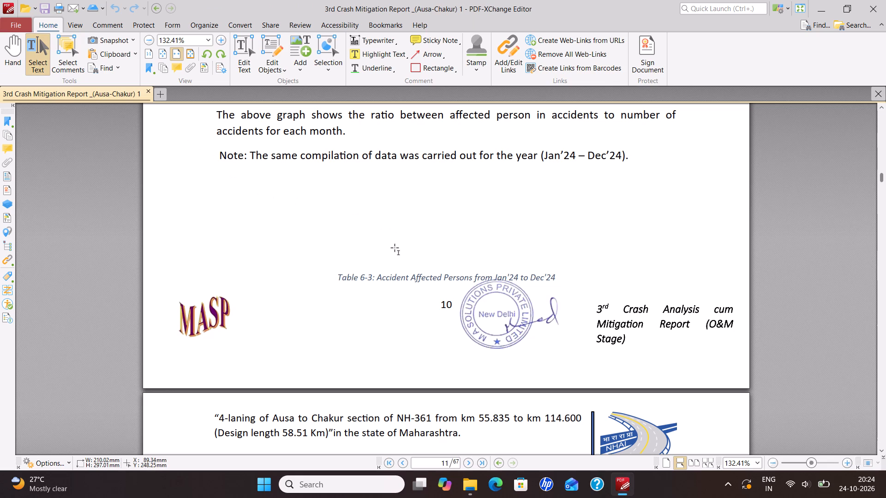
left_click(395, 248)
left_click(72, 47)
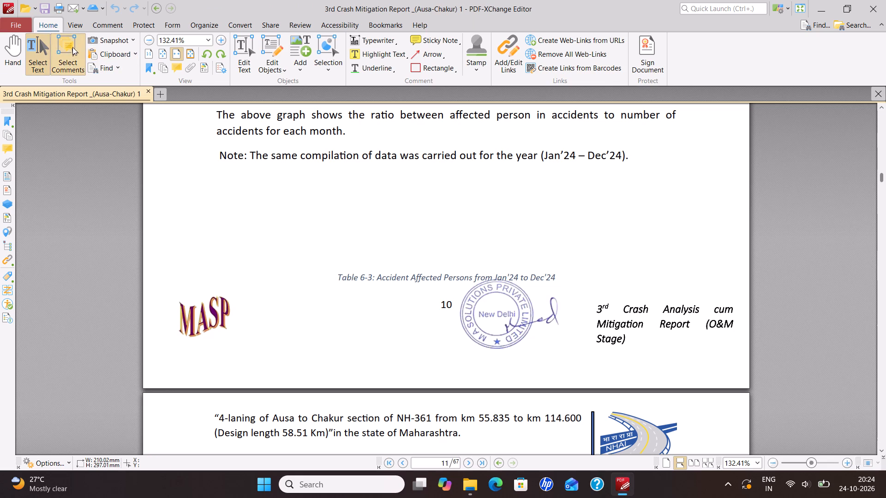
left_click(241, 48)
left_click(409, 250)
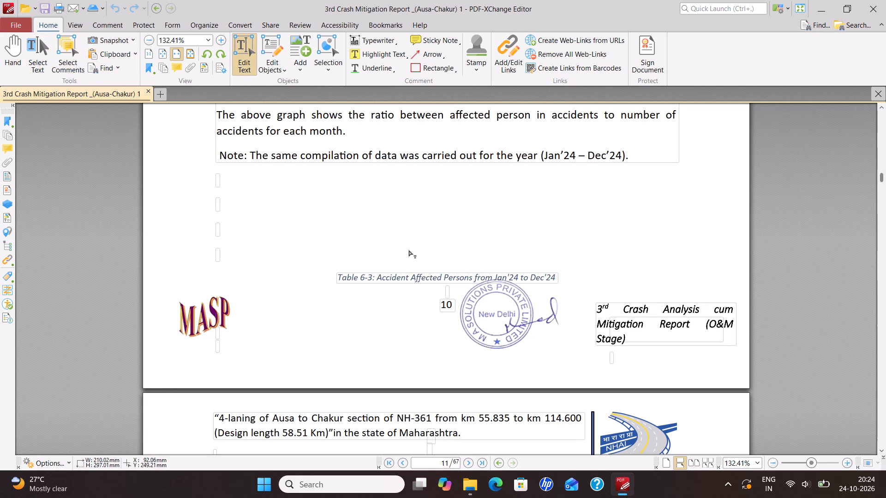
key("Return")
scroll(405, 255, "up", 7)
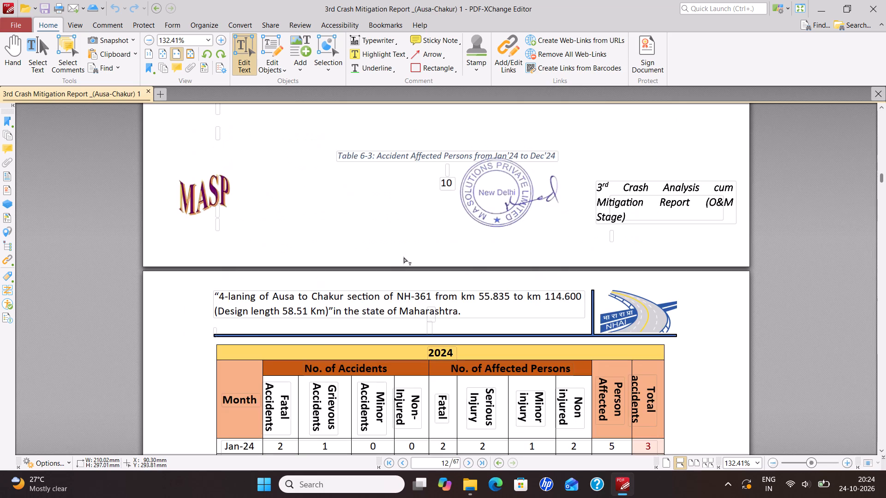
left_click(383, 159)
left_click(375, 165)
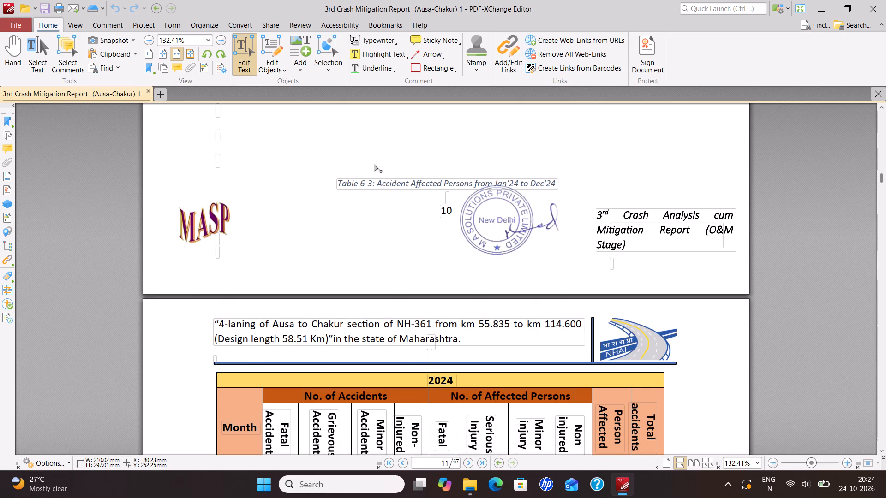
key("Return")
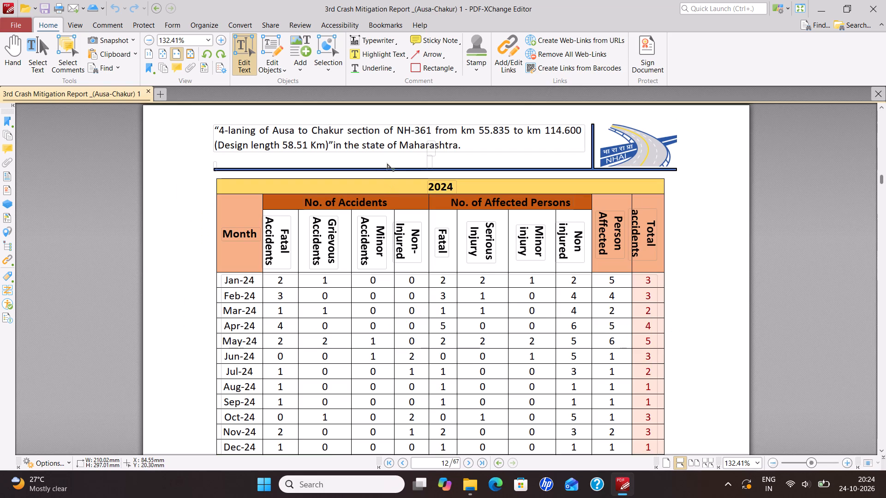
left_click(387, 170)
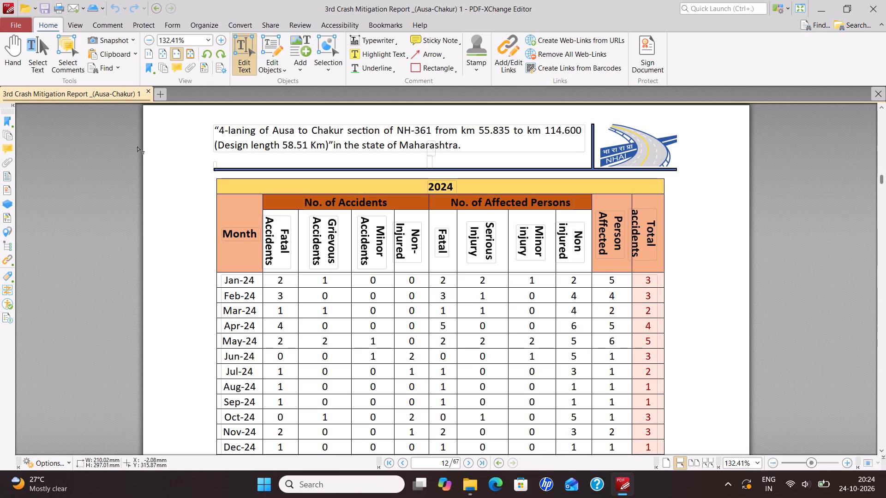
Close the PDF report and return to the UPdated folder.
left_click(116, 145)
left_click(154, 81)
left_click(145, 89)
left_click(872, 0)
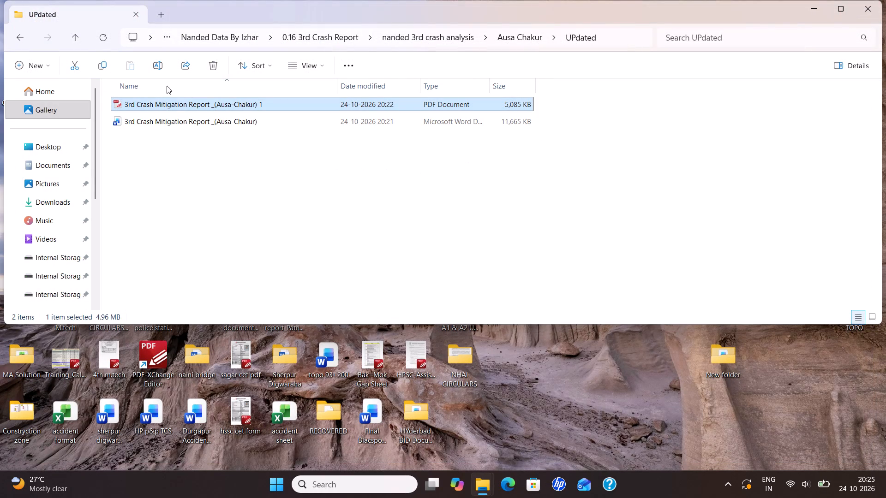
Delete the PDF "3rd Crash Mitigation Report _(Ausa-Chakur) 1" from the UPdated folder.
left_click(182, 104)
key("Delete")
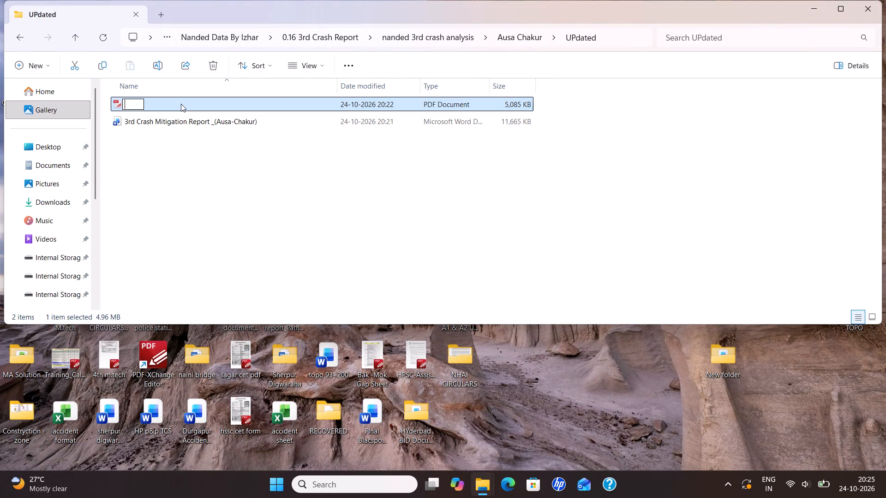
left_click(197, 163)
left_click(172, 111)
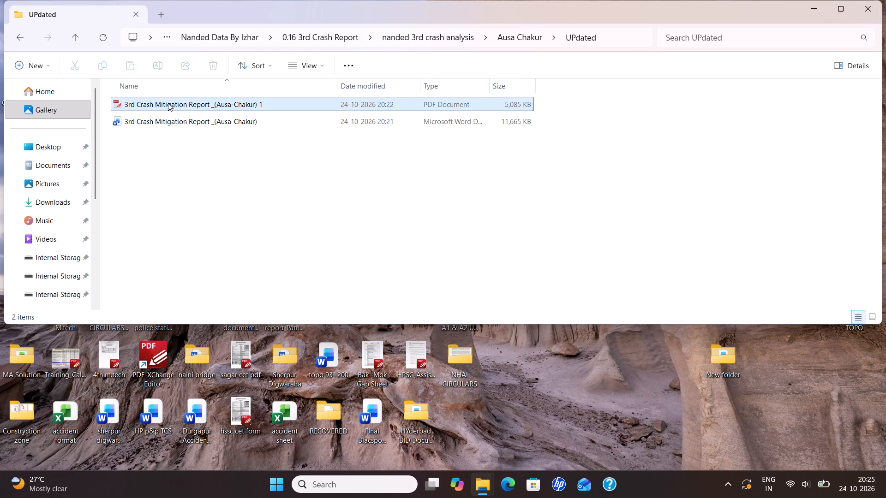
key("Delete")
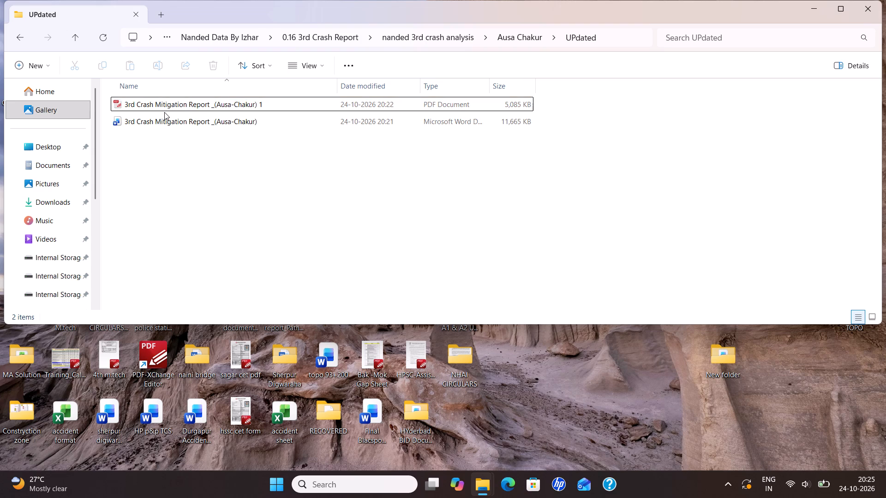
left_click(191, 98)
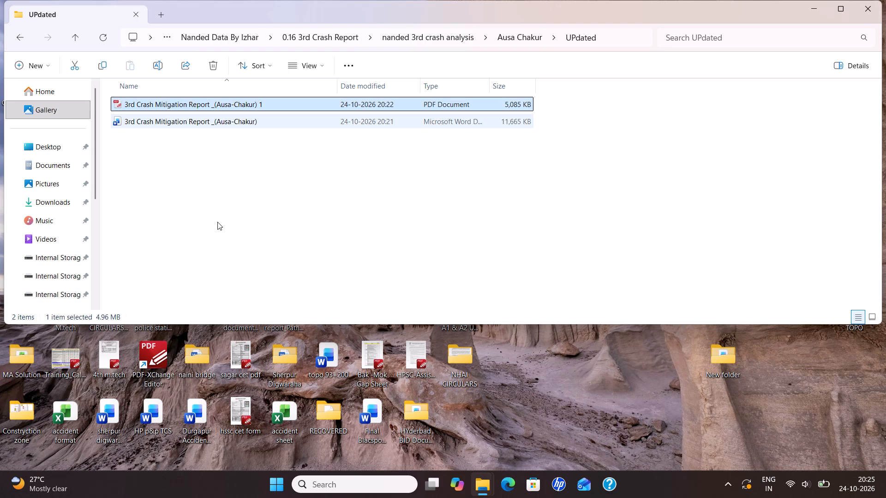
key("Delete")
Open the Word document "3rd Crash Mitigation Report _(Ausa-Chakur)" and go to the heading "4. Collection of Crash Data".
double_click(180, 110)
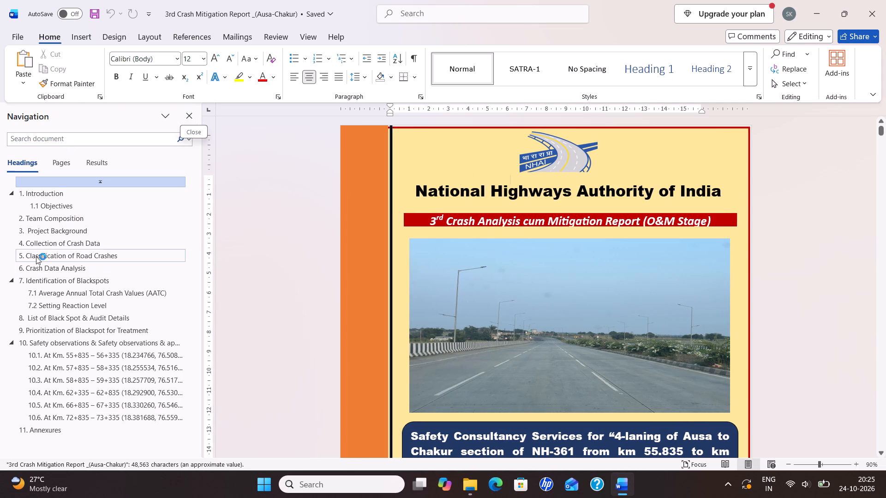
left_click(39, 243)
Insert a blank line between the Jan'24 – Dec'24 note and the Table 6-3 caption to move the caption onto its table's page.
scroll(446, 320, "down", 4)
scroll(446, 320, "up", 1)
scroll(446, 320, "down", 19)
scroll(451, 332, "up", 1)
scroll(451, 332, "down", 7)
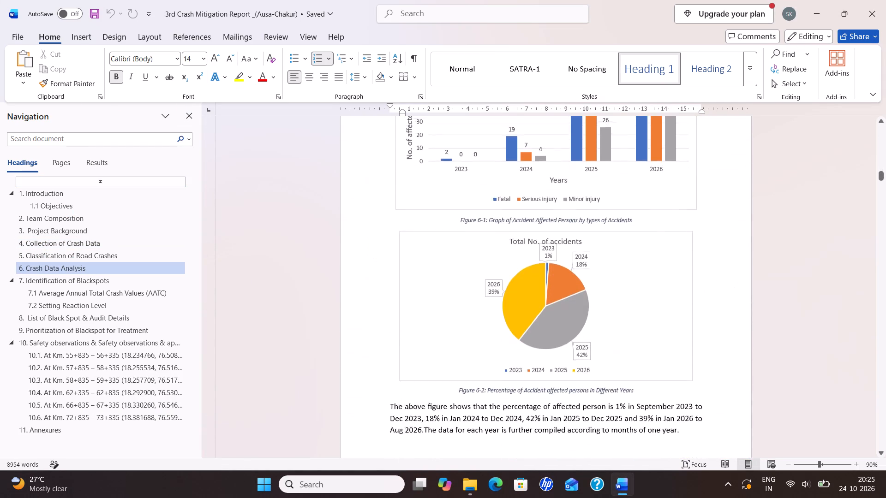
scroll(458, 342, "down", 3)
scroll(462, 348, "up", 1)
scroll(462, 348, "down", 20)
scroll(464, 357, "up", 2)
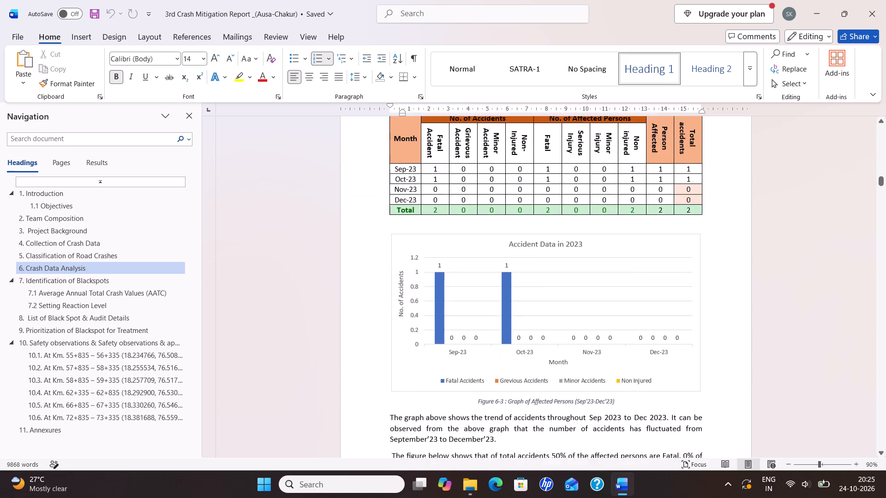
scroll(464, 357, "up", 4)
scroll(464, 357, "down", 5)
scroll(462, 355, "up", 1)
scroll(462, 354, "down", 17)
scroll(486, 354, "up", 1)
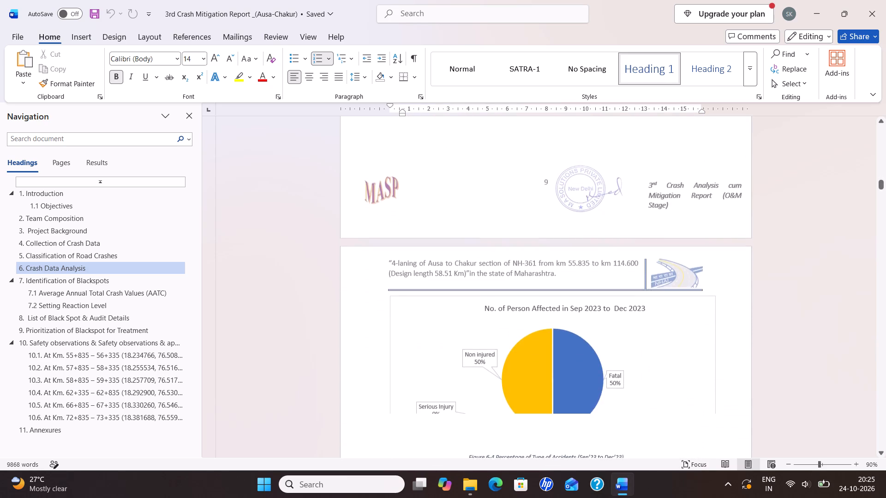
scroll(487, 301, "down", 9)
scroll(487, 301, "up", 1)
scroll(487, 301, "down", 7)
scroll(497, 299, "up", 1)
scroll(498, 299, "down", 7)
scroll(521, 315, "up", 1)
scroll(522, 317, "down", 1)
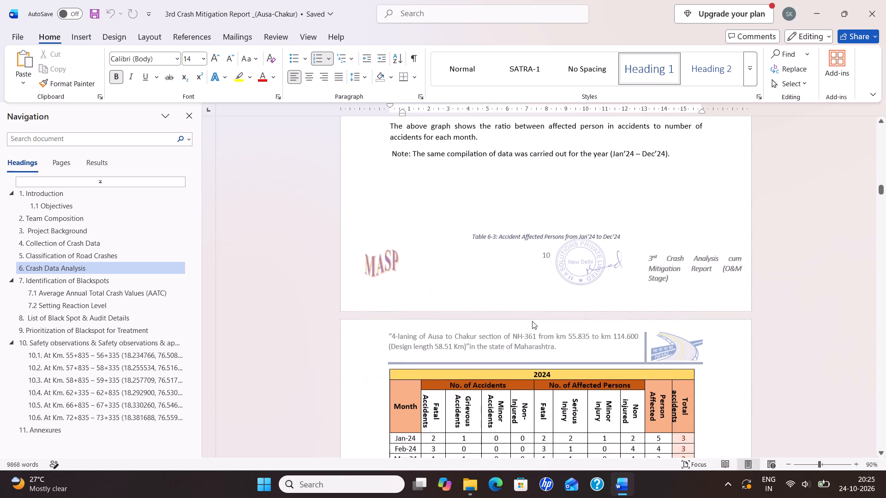
left_click(541, 172)
key("Return")
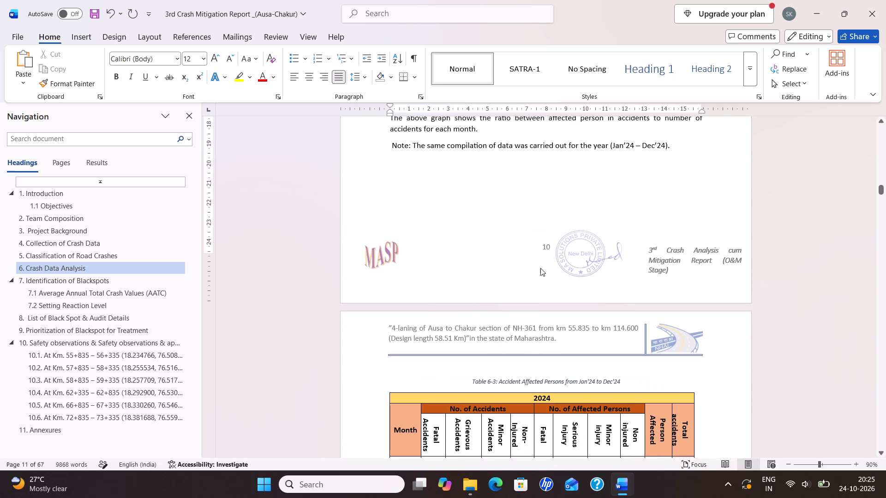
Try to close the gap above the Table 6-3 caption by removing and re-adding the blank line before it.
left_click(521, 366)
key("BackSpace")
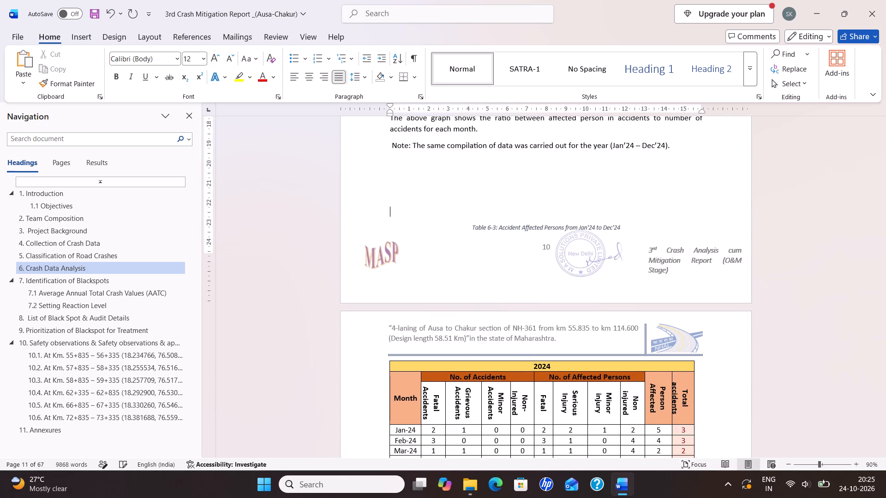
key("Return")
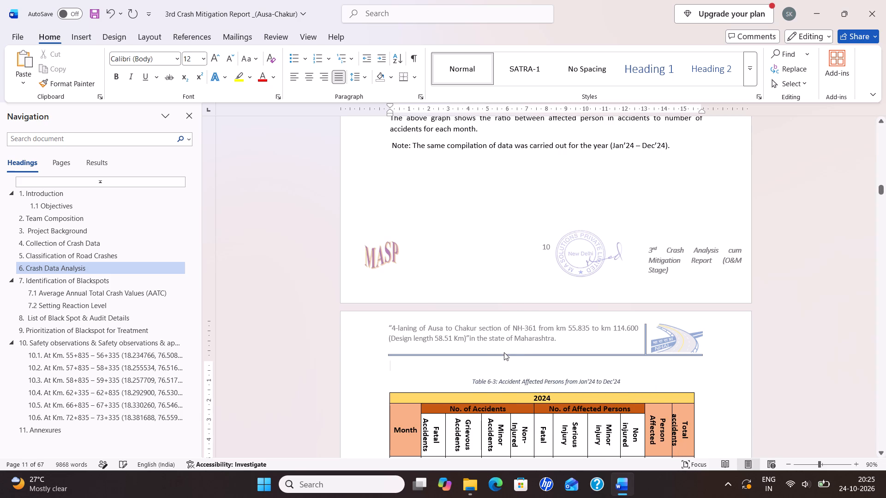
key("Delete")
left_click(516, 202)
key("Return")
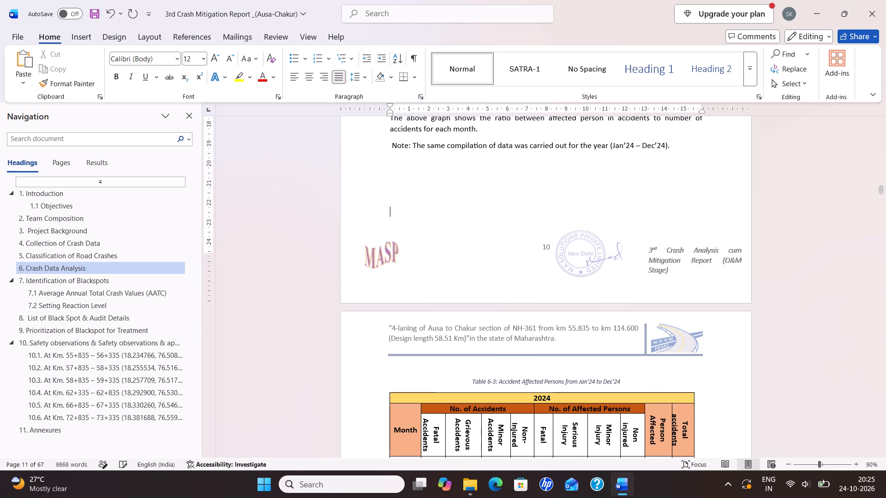
Remove the space after the blank paragraph above the Table 6-3 caption and set its line spacing to 1.0.
left_click(491, 360)
left_click_drag(491, 360, 495, 378)
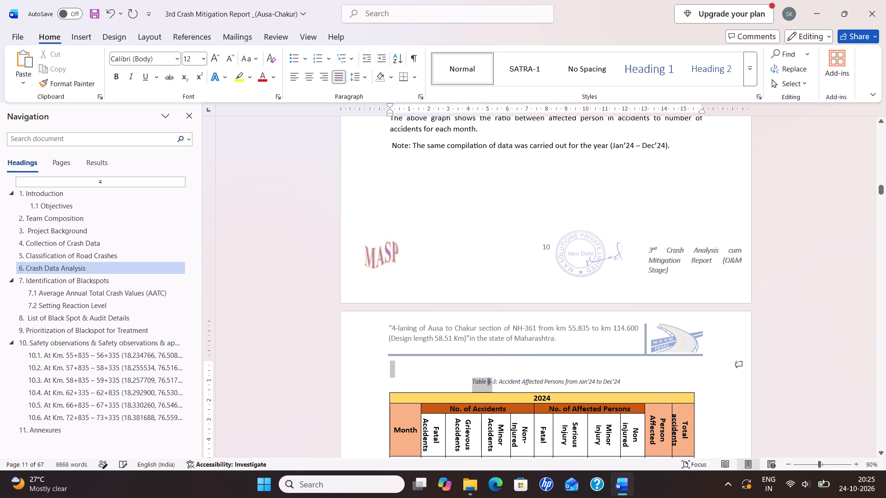
left_click_drag(495, 378, 485, 369)
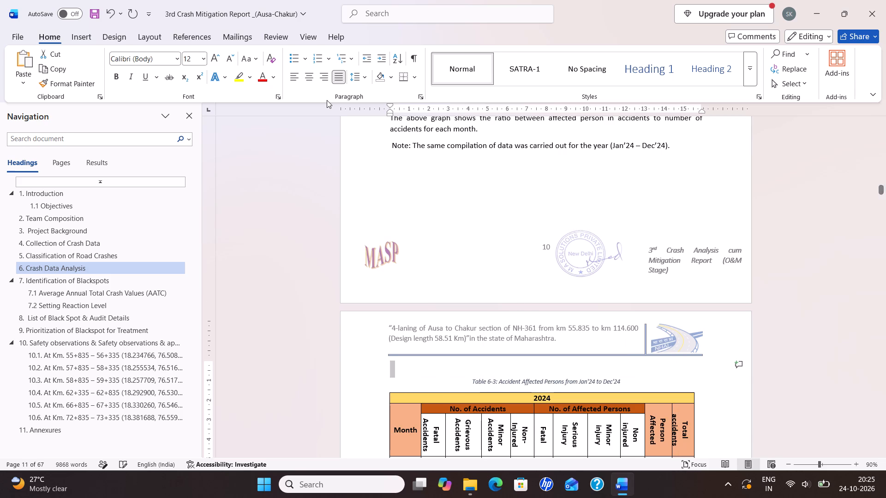
left_click(363, 70)
left_click(354, 78)
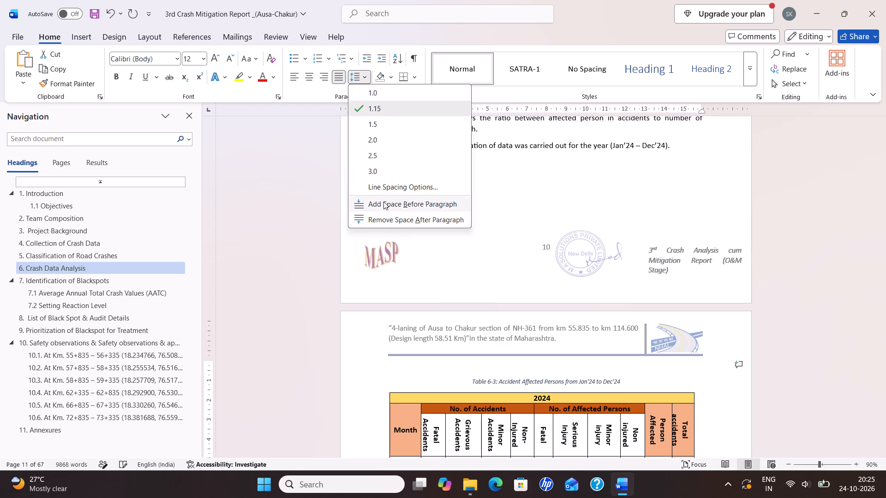
left_click(385, 219)
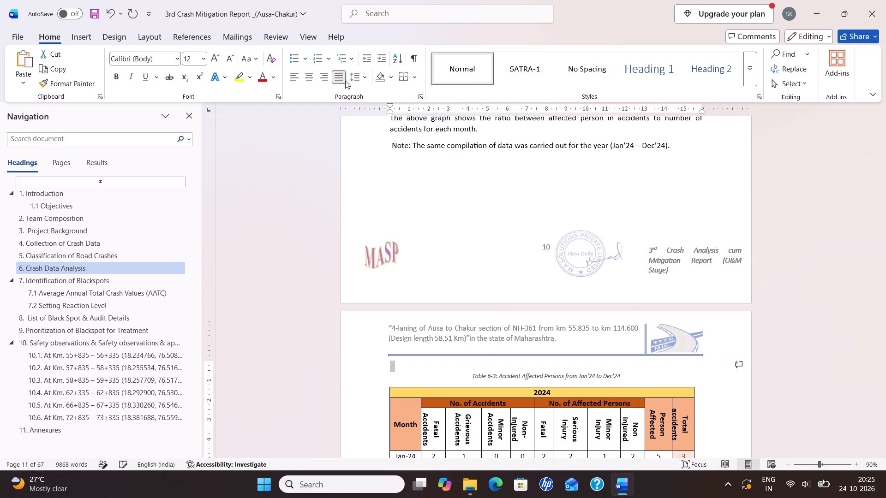
left_click(361, 76)
left_click(374, 96)
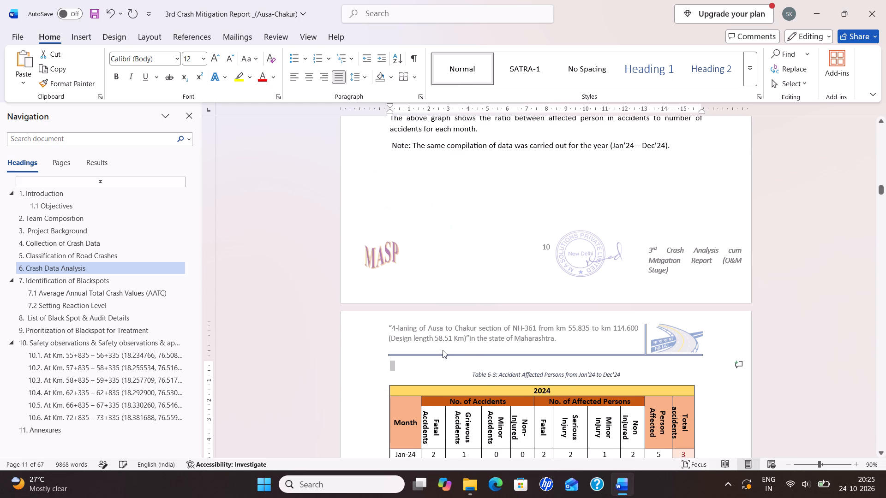
Rework the line breaks before the Table 6-3 caption so it sits directly under the page header, with no blank line above.
left_click(460, 362)
key("BackSpace")
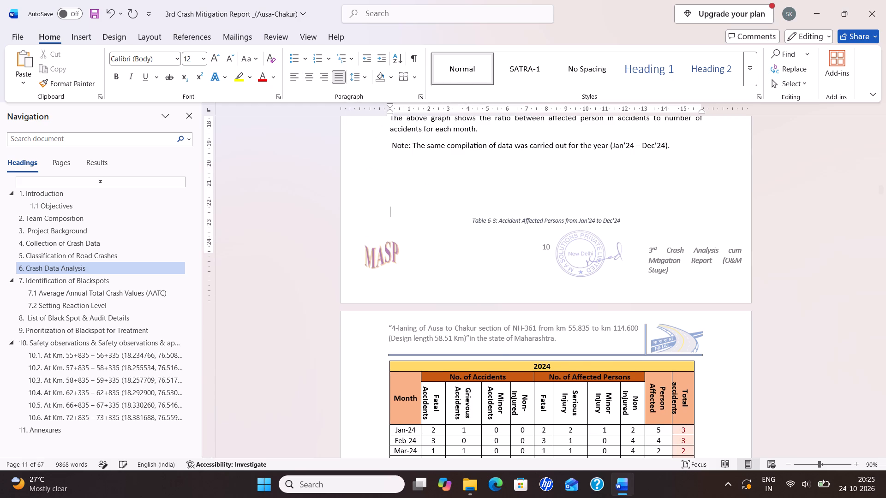
left_click(538, 219)
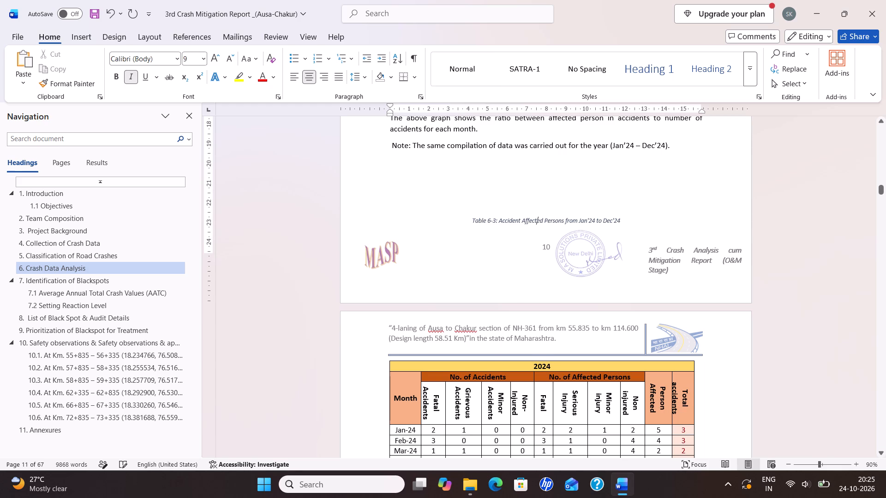
left_click(527, 198)
key("Return")
double_click(494, 358)
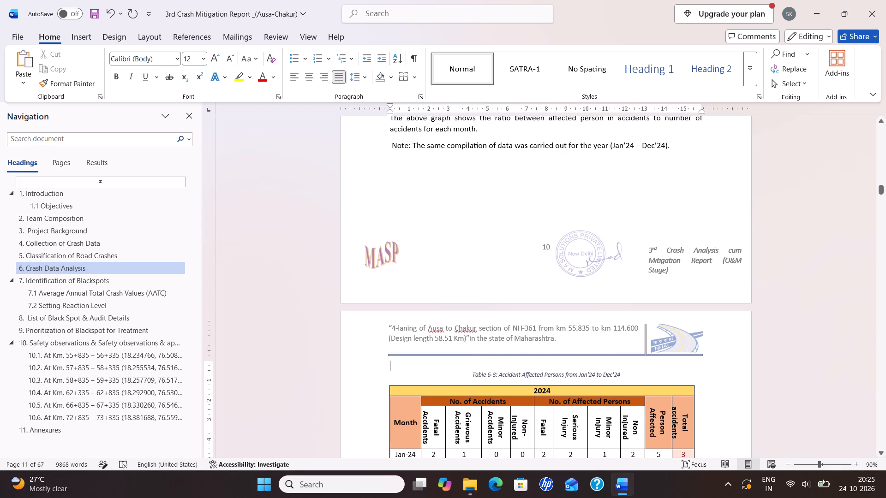
key("Delete")
key("Delete")
key("Delete")
key("Return")
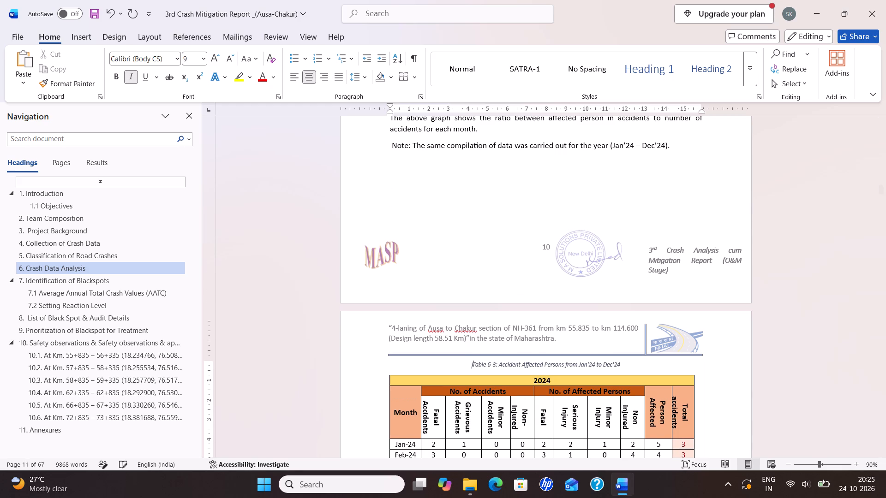
Save the corrected Word report.
scroll(455, 324, "down", 2)
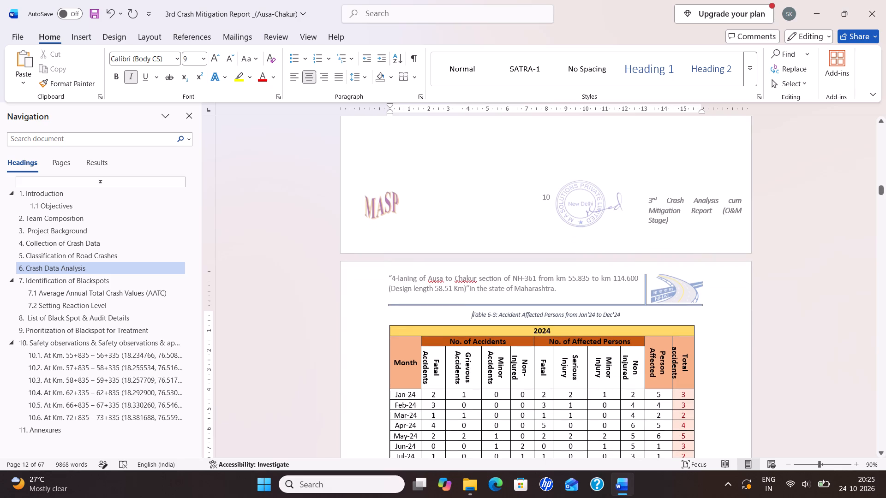
key("ctrl+s")
key("ctrl+s")
key("ctrl+s")
key("ctrl+s")
key("ctrl+s")
Examine the layout of the pages from Table 6-3 through Table 8-1, the list of blackspots, for misplaced captions or tables.
scroll(455, 317, "down", 9)
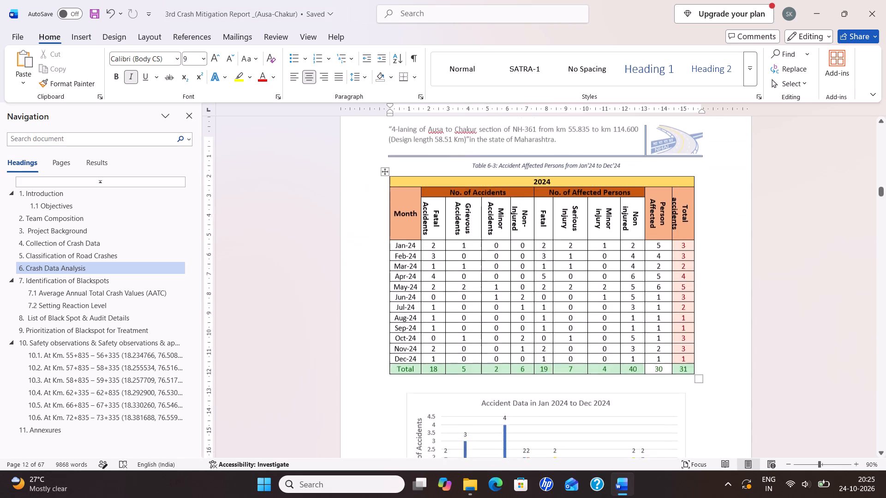
scroll(457, 309, "down", 20)
scroll(457, 309, "down", 17)
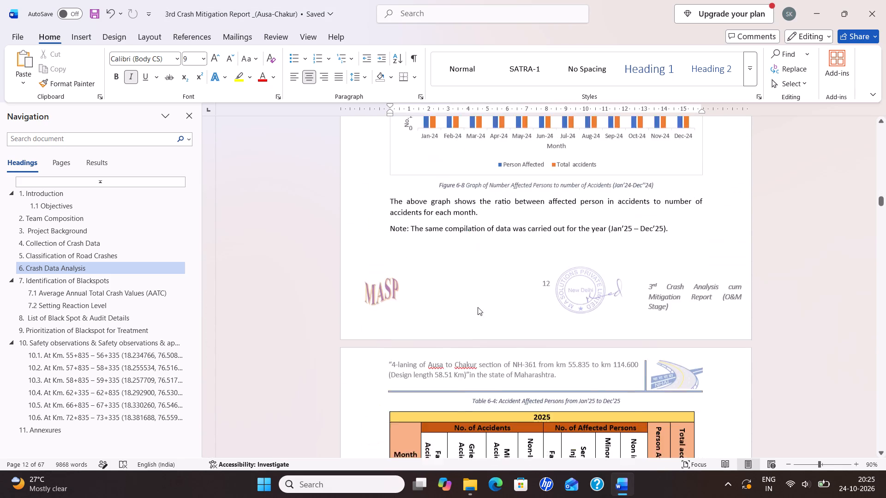
scroll(478, 307, "down", 20)
scroll(480, 313, "down", 7)
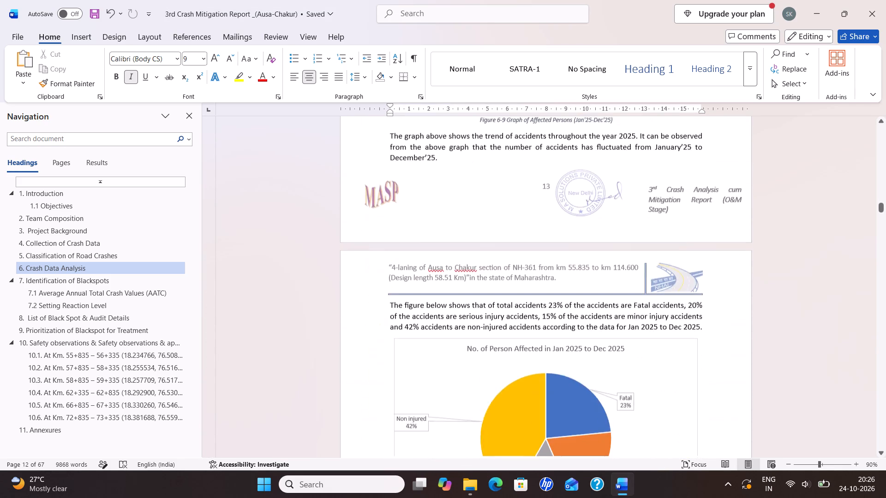
scroll(481, 310, "down", 15)
scroll(485, 301, "down", 18)
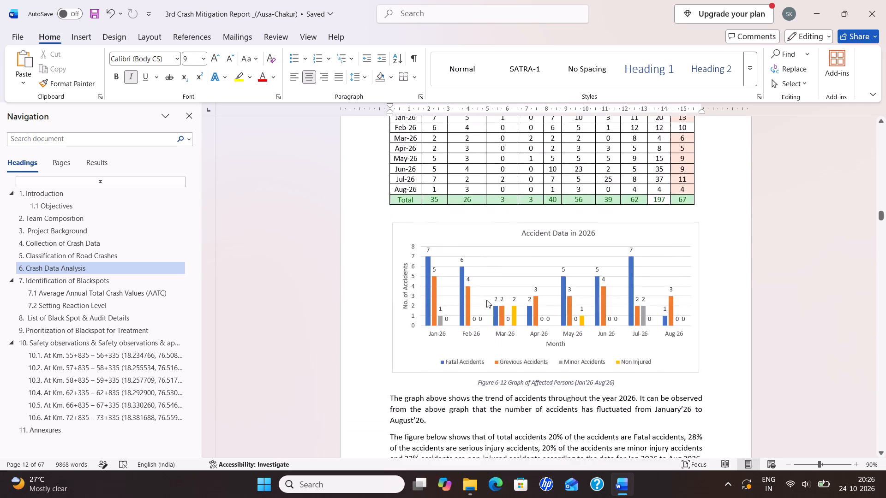
scroll(485, 294, "down", 19)
scroll(502, 316, "down", 9)
scroll(531, 337, "up", 1)
scroll(531, 337, "down", 3)
scroll(531, 336, "up", 1)
scroll(531, 336, "down", 7)
scroll(532, 307, "down", 17)
scroll(536, 307, "up", 1)
scroll(538, 313, "down", 6)
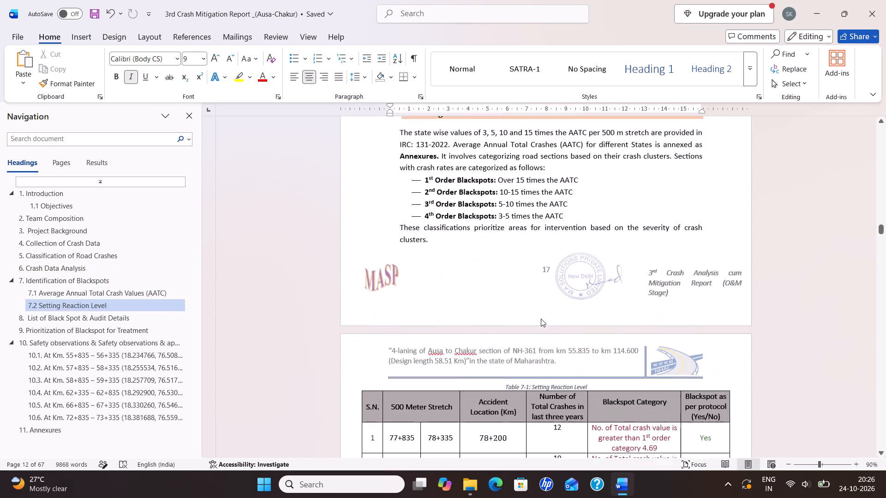
scroll(541, 319, "down", 3)
scroll(545, 328, "up", 1)
scroll(545, 328, "down", 14)
scroll(551, 288, "down", 5)
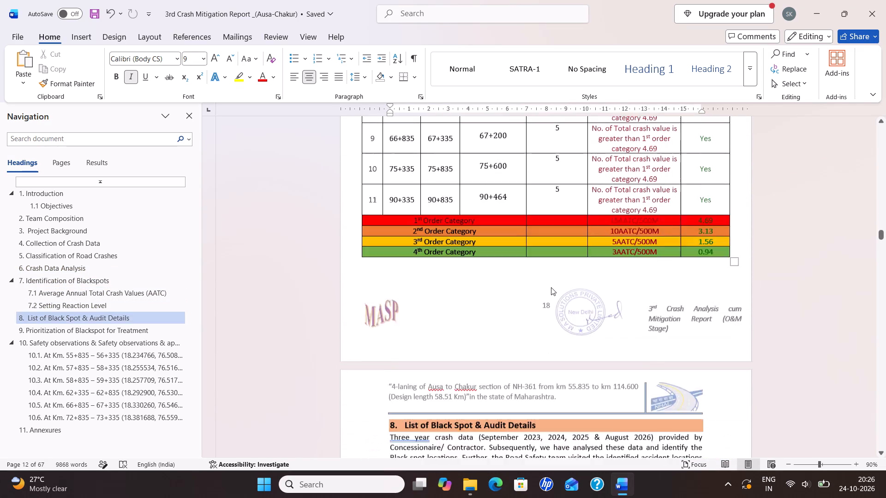
scroll(551, 287, "down", 16)
Save the report and export a PDF copy named "3rd Crash Mitigation Report _(Ausa-Chakur)" to the UPdated folder.
key("ctrl+s")
key("ctrl+s")
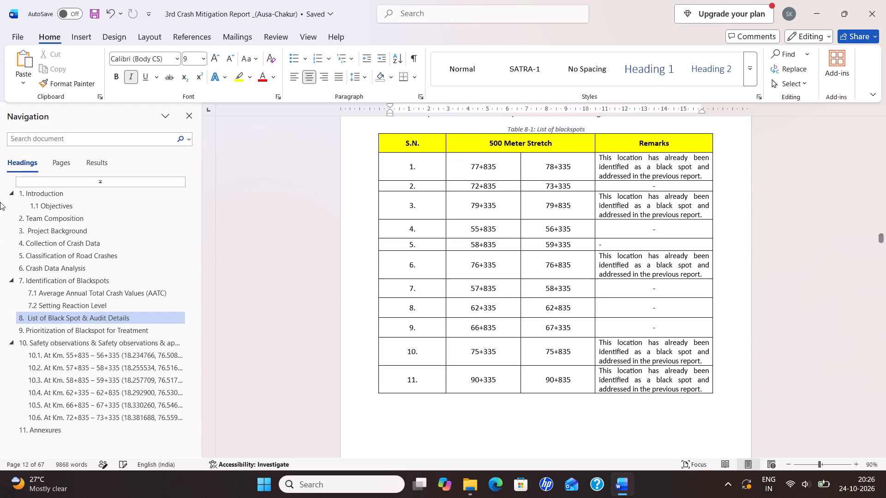
left_click(24, 28)
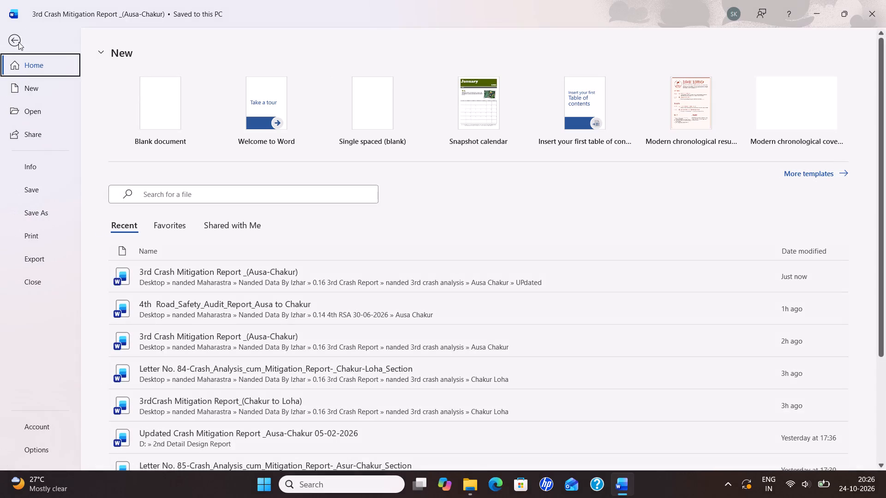
left_click(36, 210)
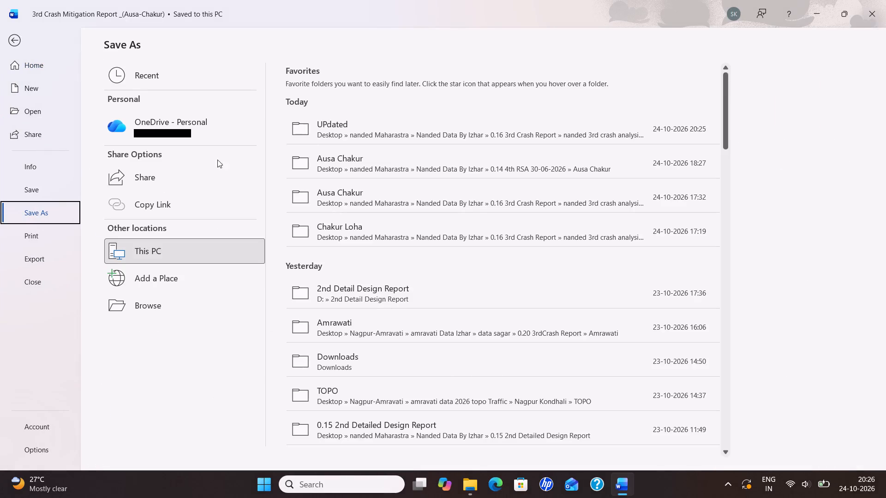
left_click(366, 124)
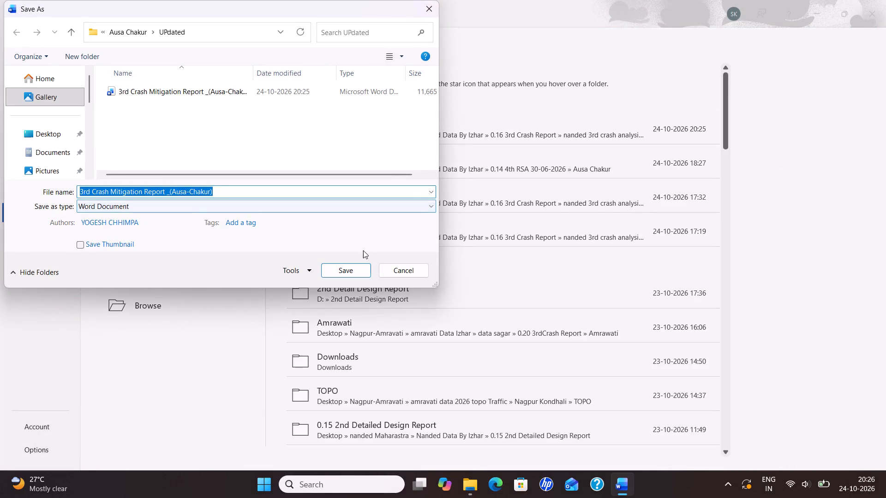
left_click(322, 211)
left_click(82, 272)
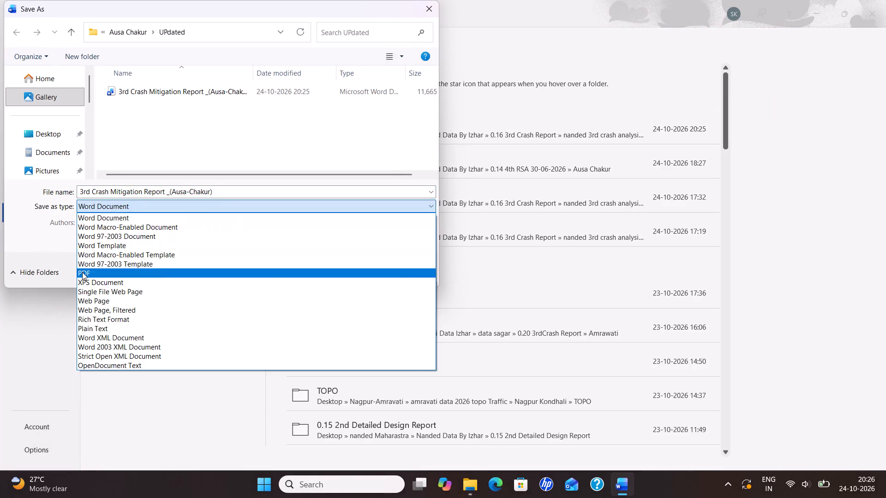
left_click(358, 296)
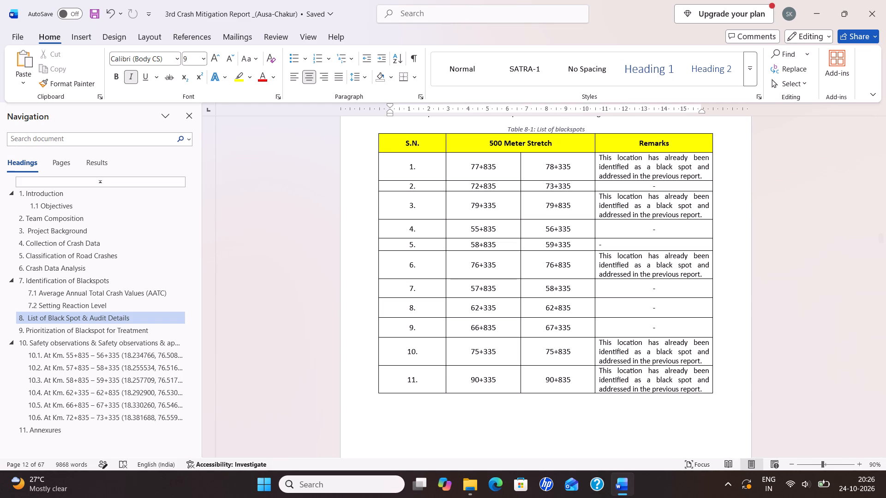
Close the Word document and open the newly exported PDF from the UPdated folder.
left_click(879, 6)
left_click(171, 124)
left_click(171, 124)
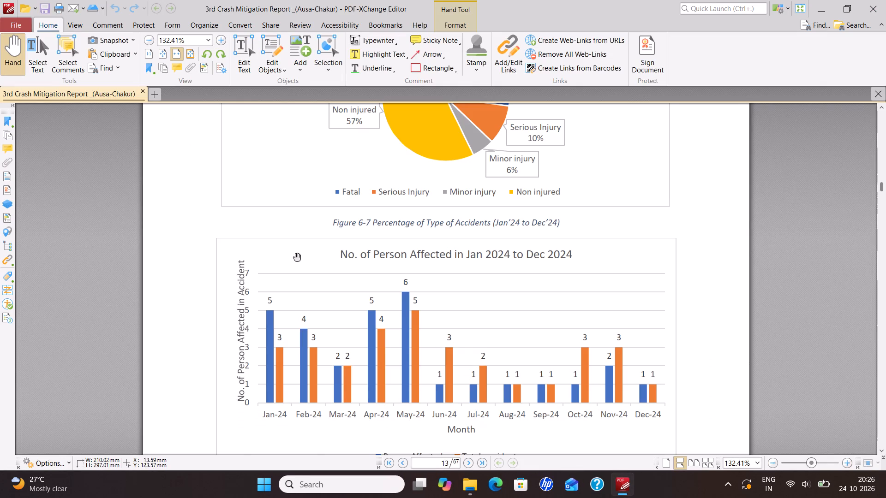
Examine the exported PDF's front pages, from the cover and contents lists through the introduction to the Team Composition page.
scroll(885, 265, "up", 6)
left_click_drag(883, 186, 885, 104)
scroll(645, 226, "down", 15)
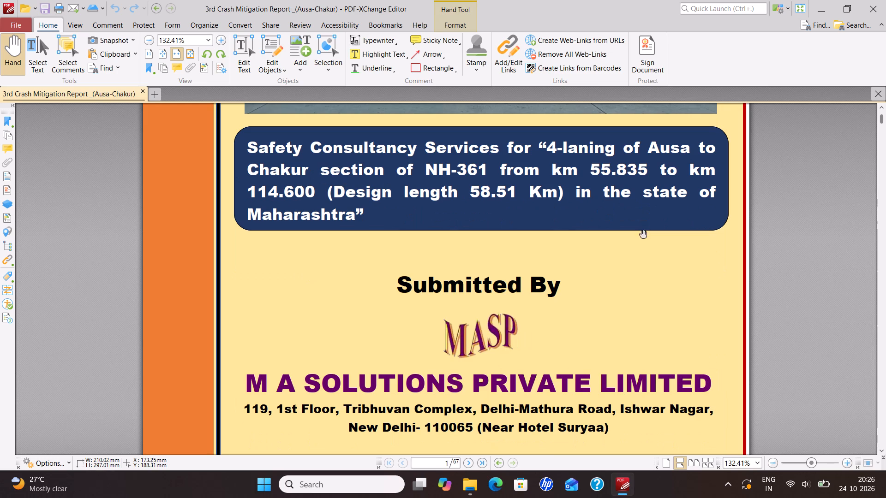
scroll(641, 227, "down", 20)
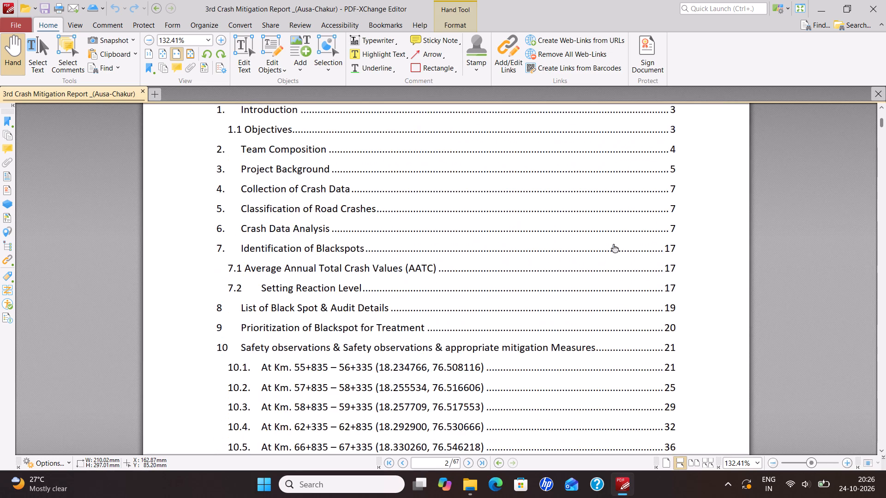
scroll(613, 244, "down", 8)
scroll(613, 245, "down", 20)
scroll(613, 245, "down", 8)
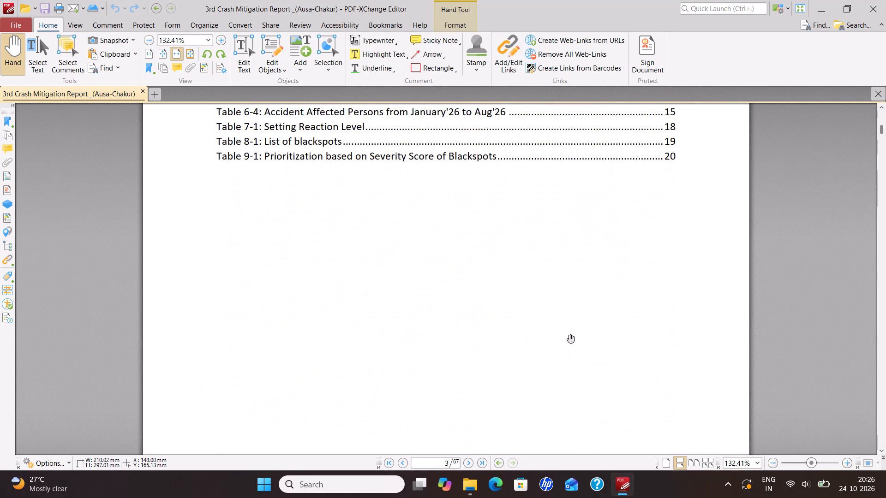
scroll(570, 337, "down", 20)
scroll(570, 337, "down", 8)
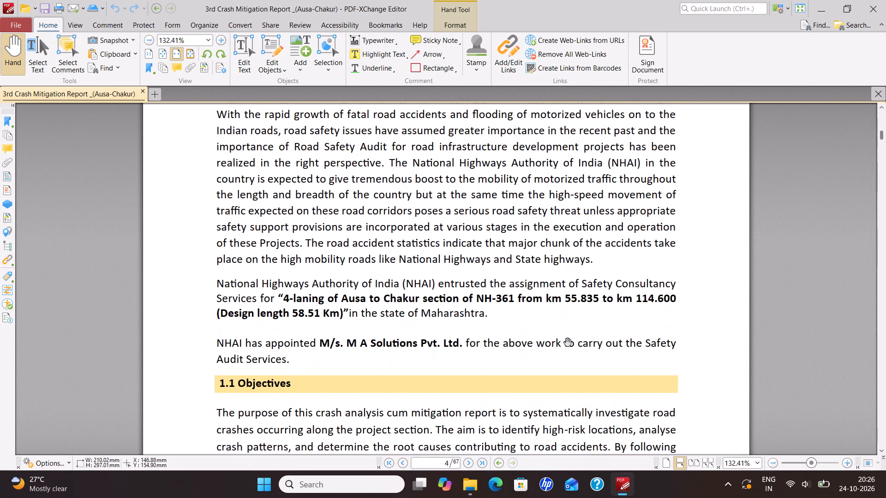
scroll(567, 342, "down", 17)
scroll(569, 344, "down", 10)
scroll(569, 332, "up", 1)
scroll(569, 332, "down", 3)
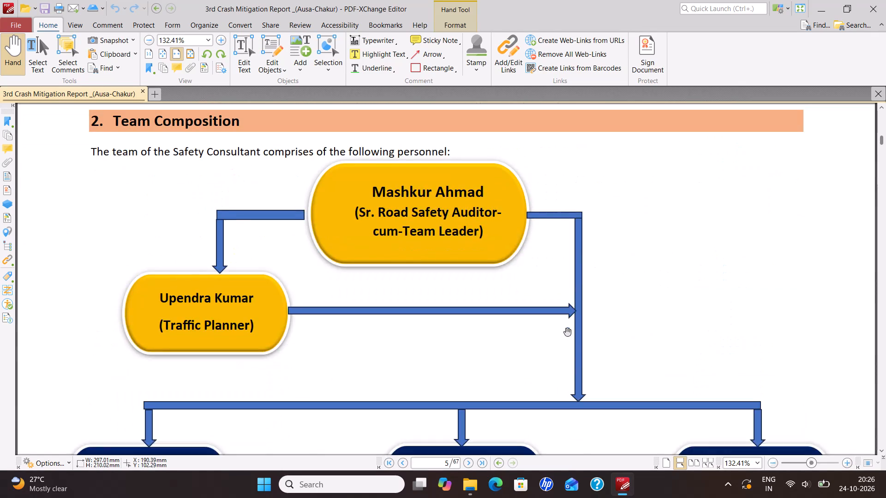
Examine the pages from Team Composition through the project details and location maps to Table 6-1 in Crash Data Analysis.
scroll(567, 332, "down", 8)
scroll(583, 365, "up", 1)
scroll(583, 365, "down", 14)
scroll(689, 209, "up", 1)
scroll(692, 209, "down", 7)
scroll(700, 215, "up", 1)
scroll(701, 216, "down", 3)
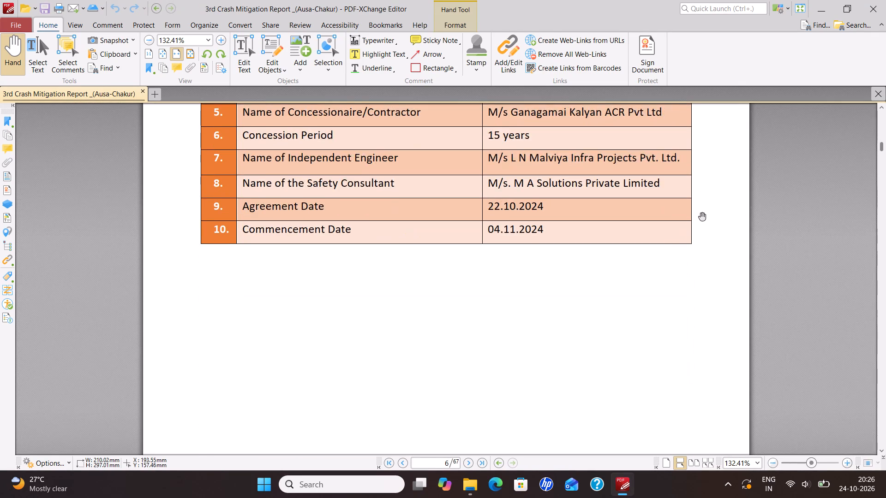
scroll(702, 216, "down", 6)
scroll(703, 218, "up", 1)
scroll(703, 218, "down", 16)
scroll(706, 225, "down", 6)
scroll(709, 231, "up", 1)
scroll(709, 231, "down", 6)
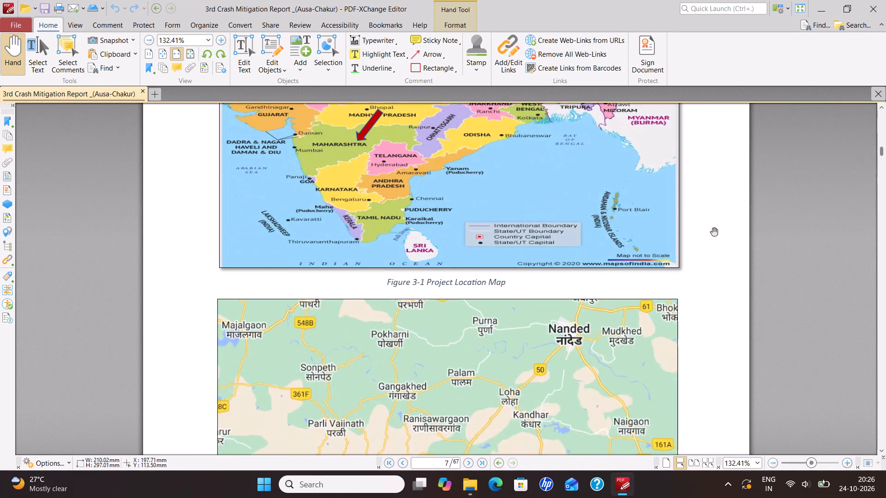
scroll(714, 231, "down", 20)
scroll(714, 231, "down", 5)
scroll(724, 251, "up", 1)
scroll(724, 251, "down", 12)
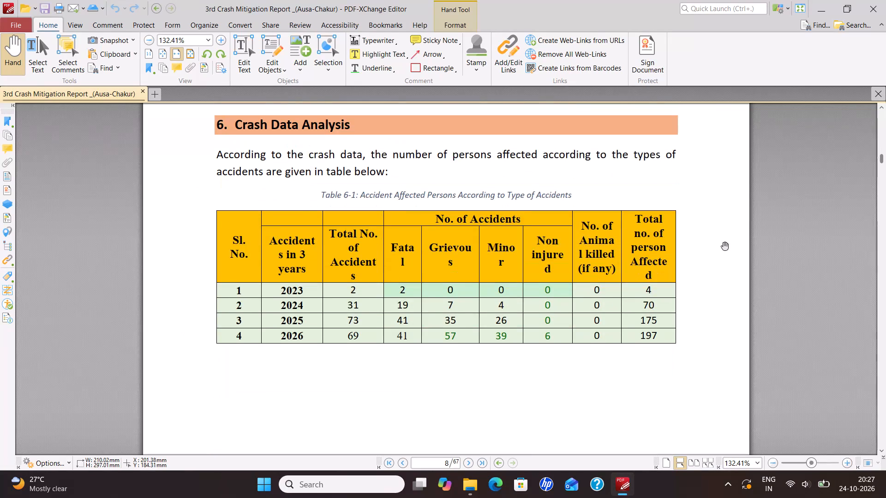
Examine the Crash Data Analysis charts, tables and captions from Figure 6-2 through the 2025 data and Figure 6-9.
scroll(724, 246, "down", 20)
scroll(724, 246, "down", 13)
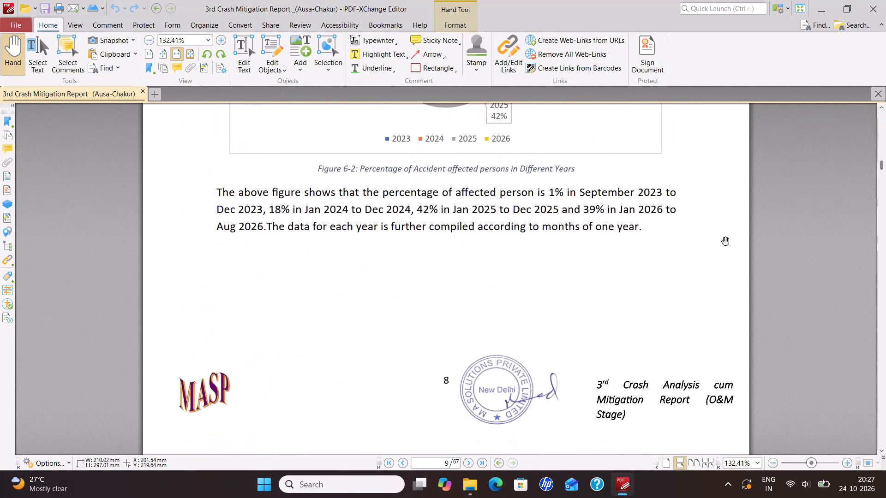
scroll(725, 241, "down", 4)
scroll(725, 241, "up", 1)
scroll(725, 241, "down", 18)
scroll(716, 243, "down", 15)
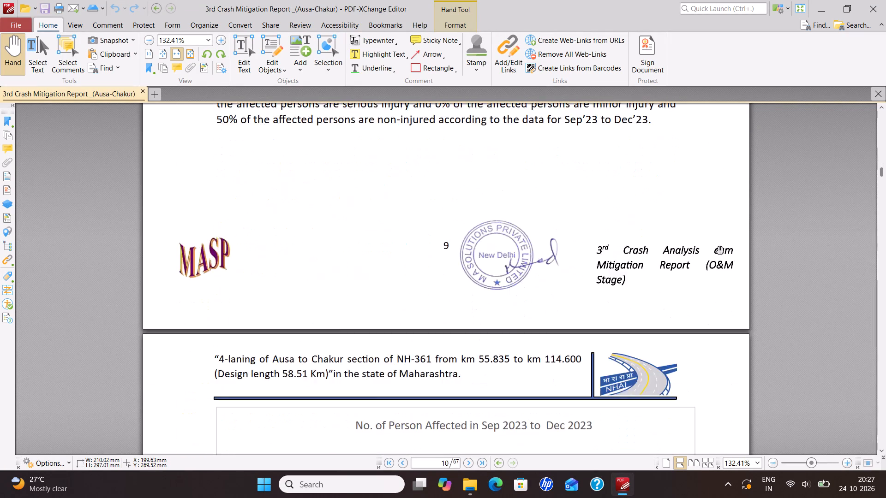
scroll(719, 251, "down", 16)
scroll(731, 270, "up", 13)
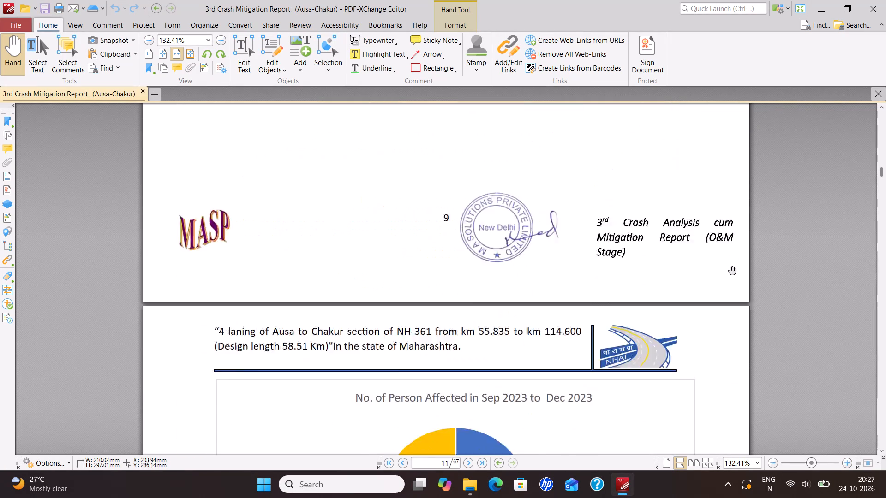
scroll(732, 270, "up", 4)
scroll(732, 270, "down", 17)
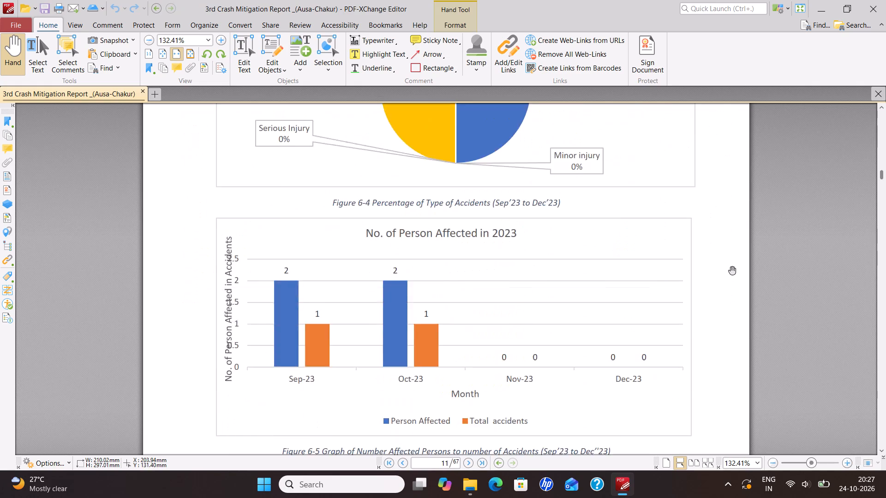
scroll(732, 270, "down", 20)
scroll(730, 270, "down", 14)
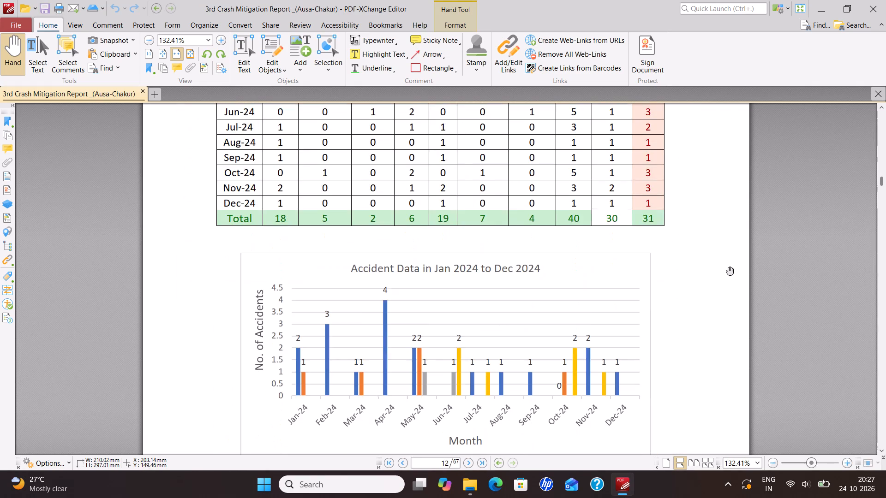
scroll(730, 271, "down", 14)
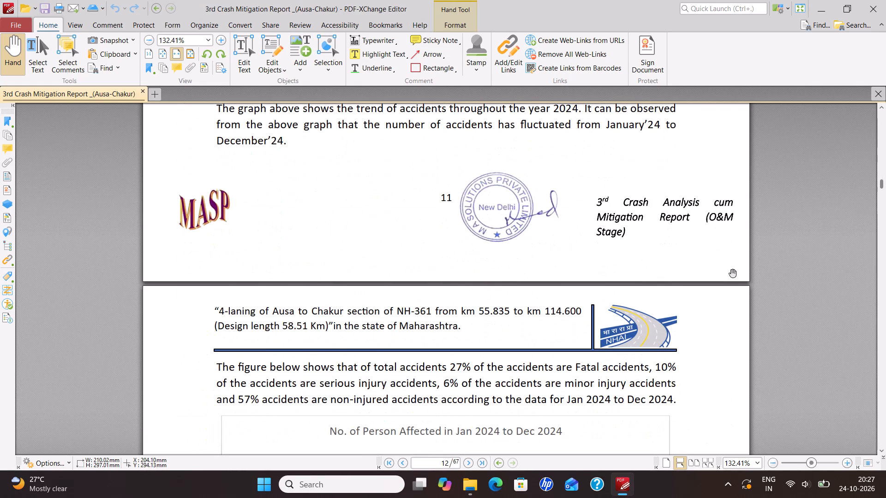
scroll(732, 273, "down", 20)
scroll(732, 273, "down", 1)
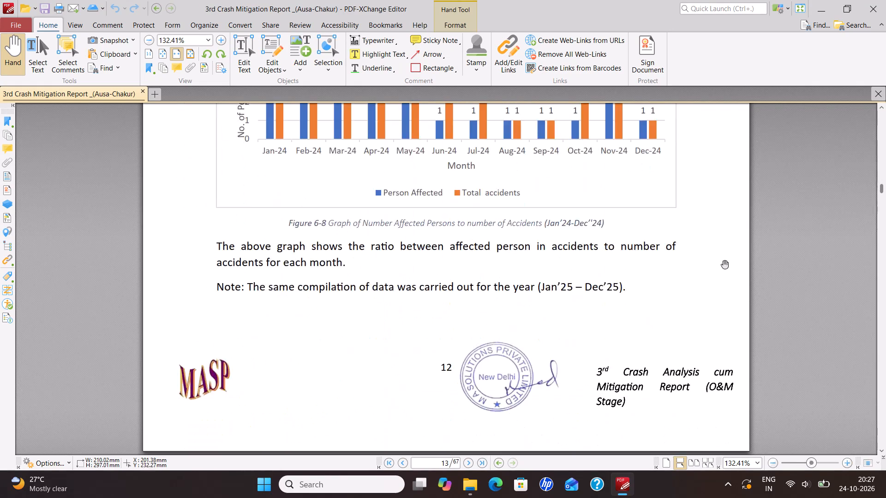
scroll(724, 264, "down", 11)
scroll(723, 262, "up", 8)
scroll(723, 263, "down", 9)
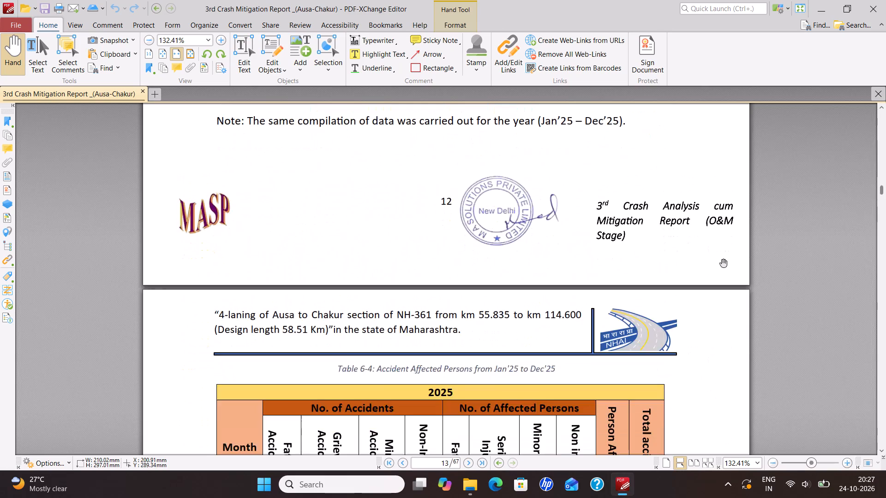
scroll(723, 263, "down", 11)
scroll(724, 273, "up", 6)
scroll(724, 273, "down", 3)
scroll(724, 273, "up", 5)
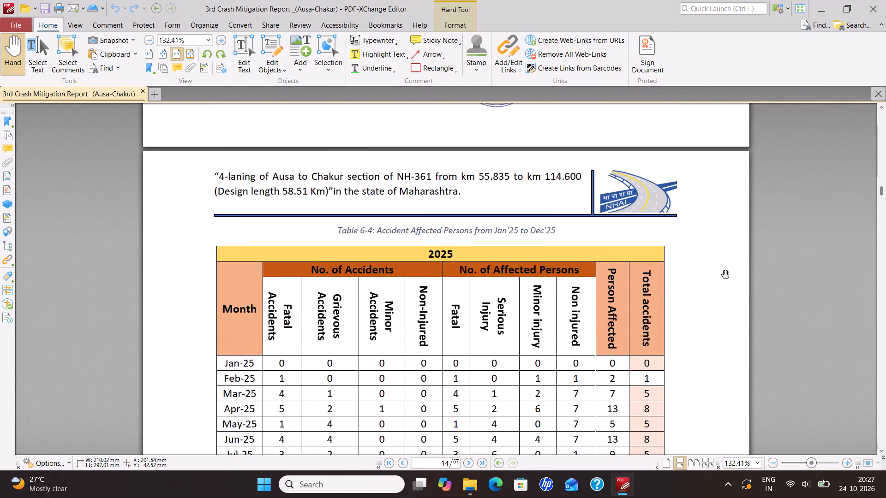
scroll(725, 274, "down", 15)
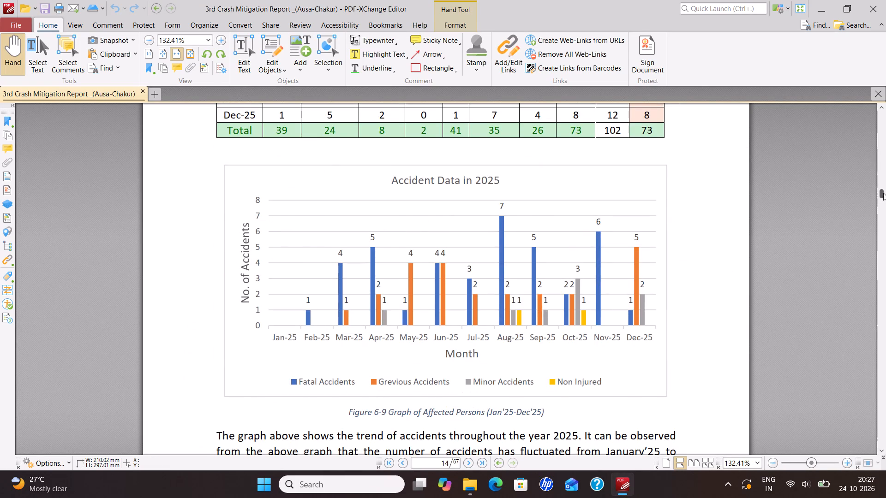
Examine the blackspot identification section and the site observations and mitigation measures for the 55+835 stretch.
left_click_drag(883, 193, 880, 216)
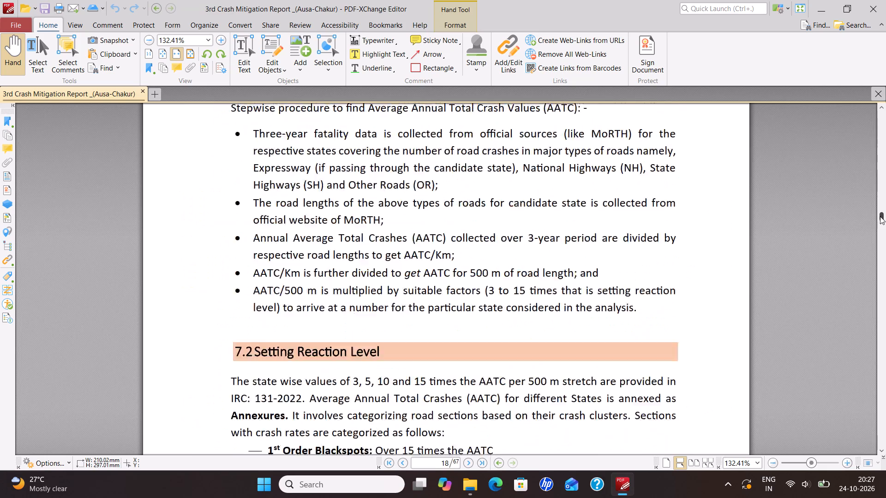
left_click_drag(880, 216, 880, 243)
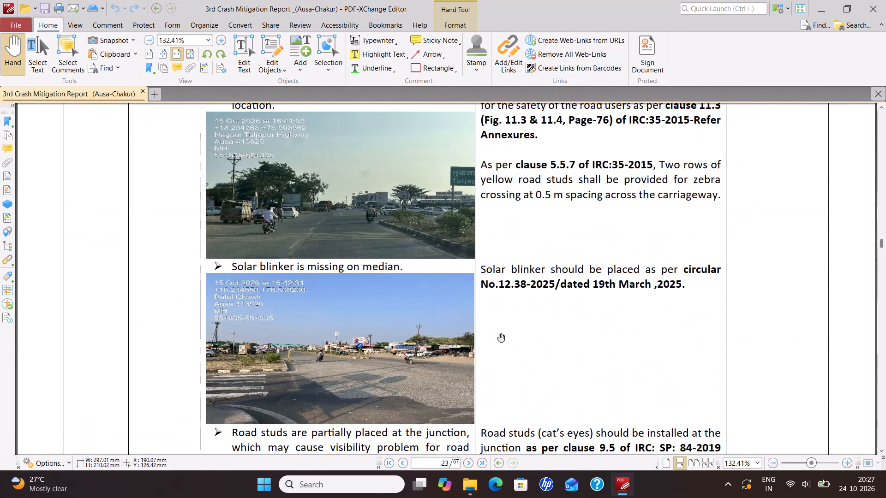
scroll(495, 339, "up", 9)
scroll(495, 339, "down", 9)
scroll(587, 414, "down", 15)
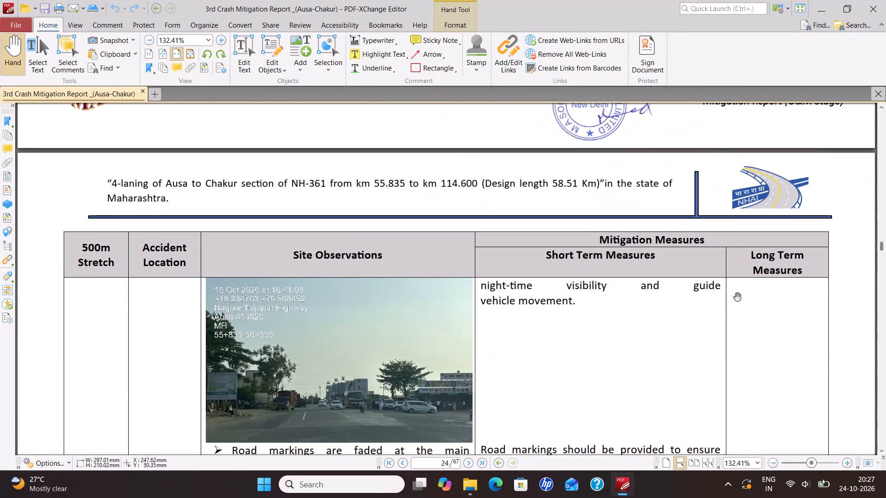
scroll(762, 296, "down", 6)
scroll(774, 300, "up", 1)
scroll(775, 300, "down", 2)
scroll(776, 300, "up", 1)
scroll(790, 302, "down", 7)
scroll(847, 293, "down", 8)
scroll(855, 289, "up", 1)
scroll(847, 298, "down", 13)
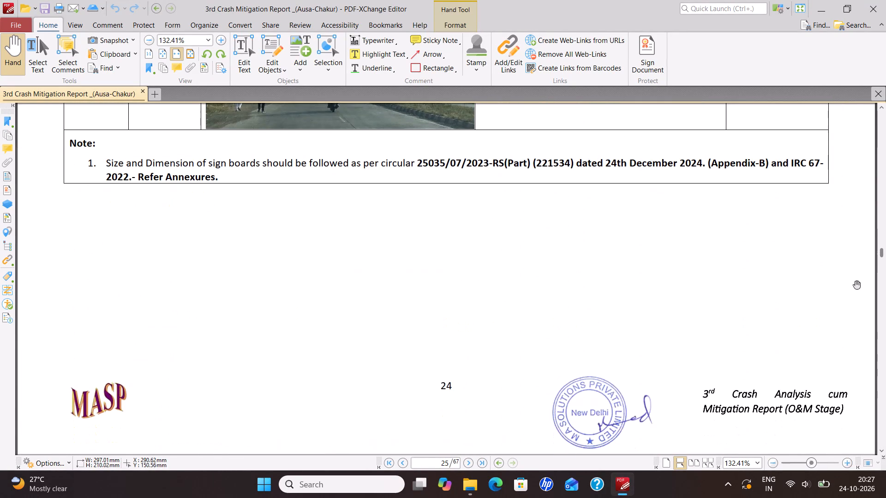
Skim the remaining mitigation tables, accident records and annexures through the last page, and close the PDF.
left_click_drag(885, 254, 885, 267)
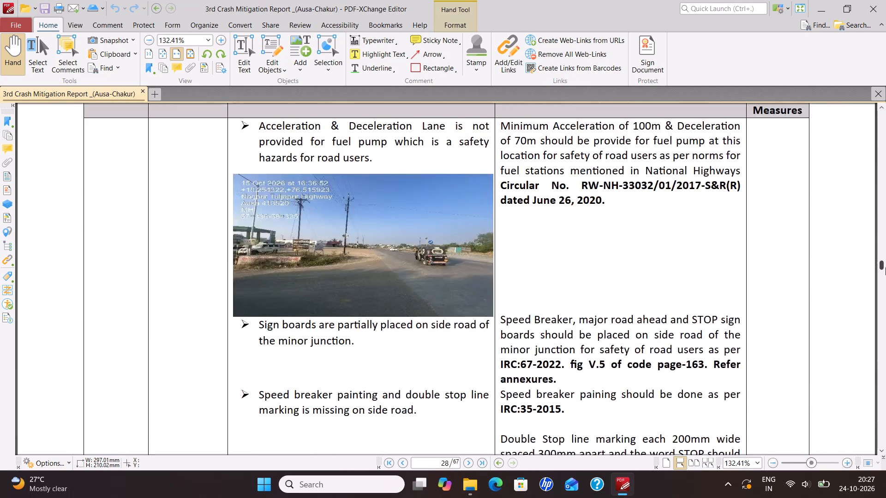
left_click_drag(885, 267, 884, 289)
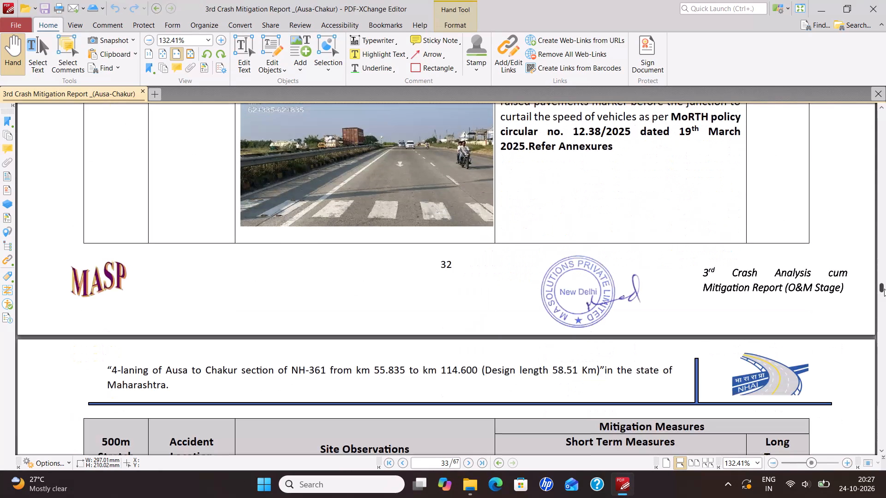
left_click_drag(884, 289, 884, 294)
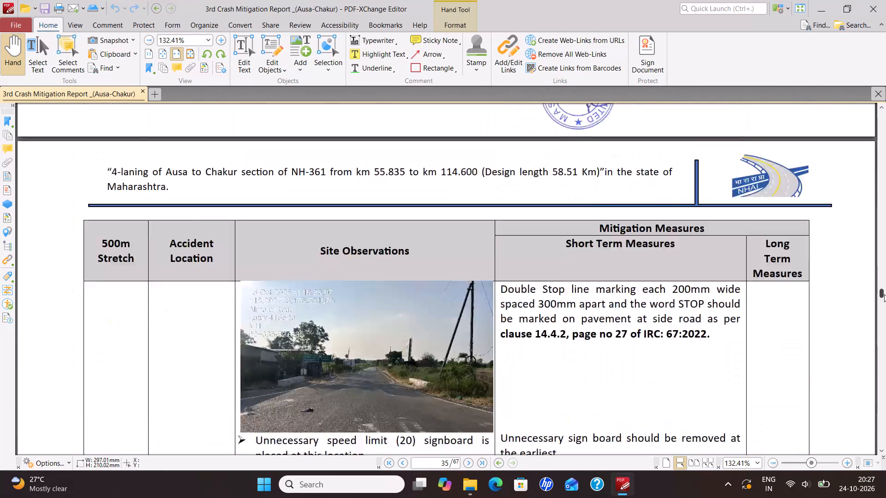
left_click_drag(884, 294, 885, 317)
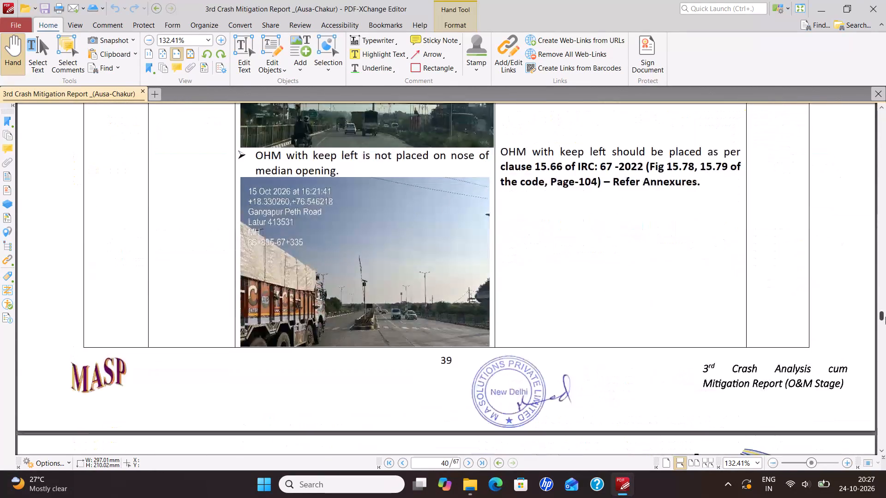
left_click_drag(885, 317, 884, 351)
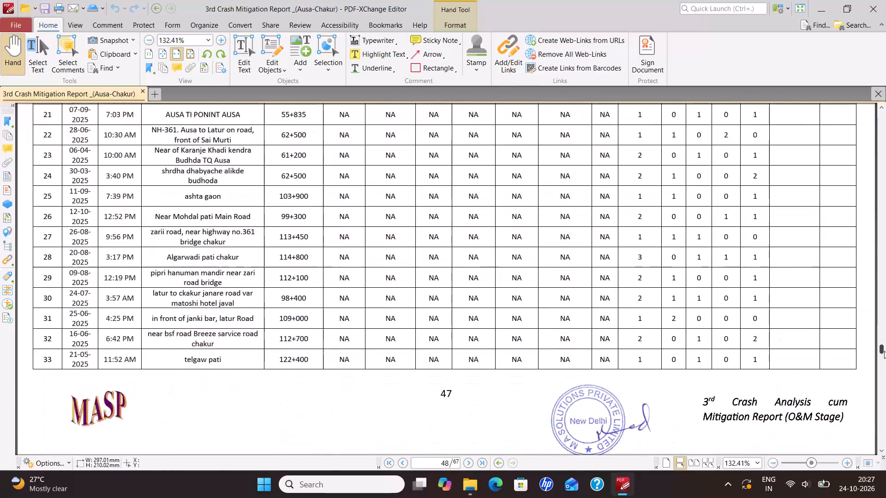
left_click_drag(884, 351, 884, 383)
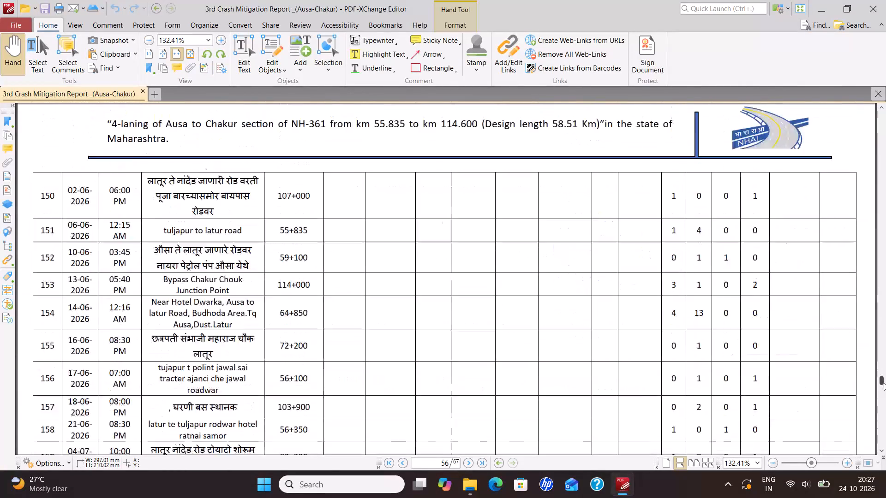
left_click_drag(884, 383, 876, 445)
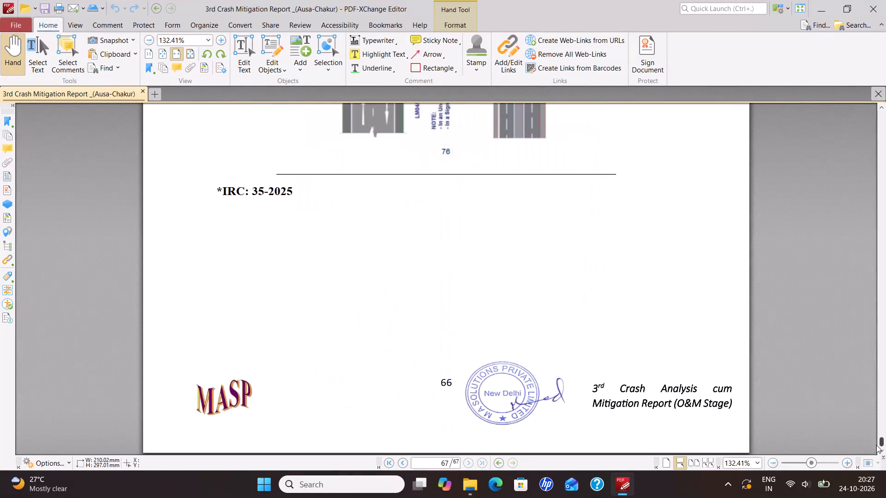
left_click_drag(876, 445, 878, 455)
left_click(872, 10)
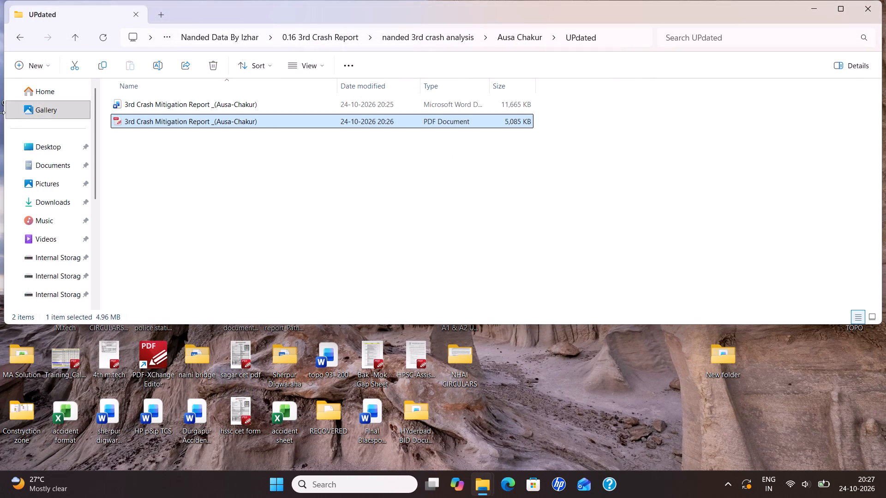
Open the Letter No. 85 Word document on the crash analysis and mitigation report from the Ausa Chakur folder.
left_click(77, 41)
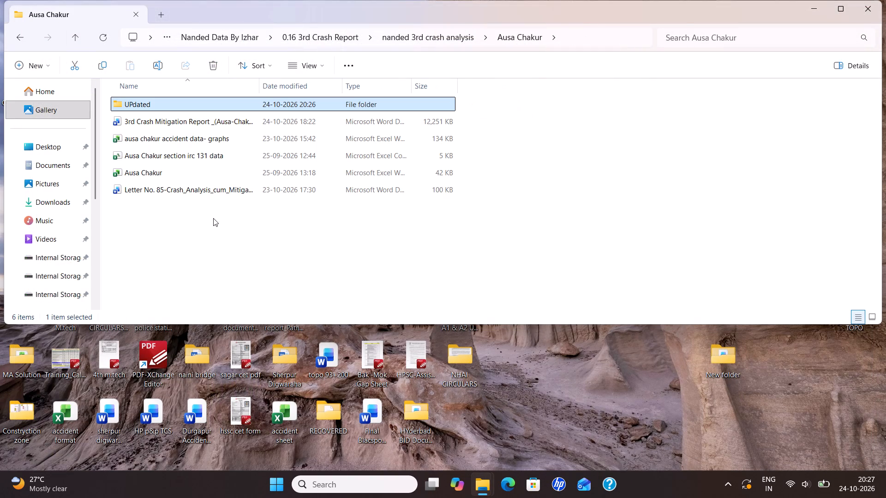
left_click(187, 192)
double_click(187, 192)
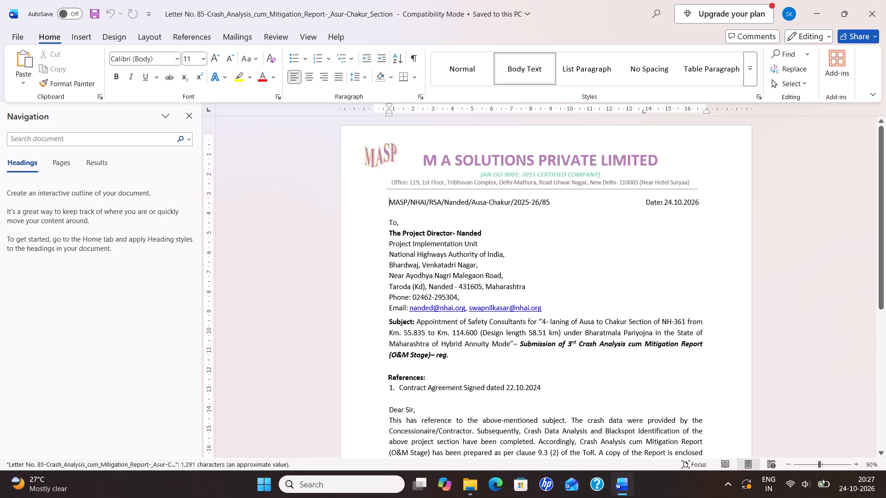
Set the letter's date to 23.10.2026 and save the letter.
left_click(670, 205)
key("BackSpace")
key("3")
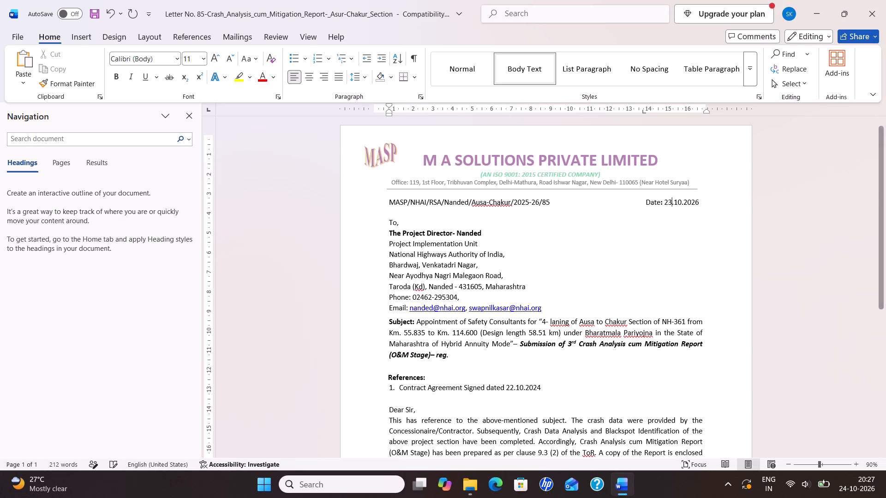
key("ctrl+s")
key("ctrl+s")
key("ctrl+s")
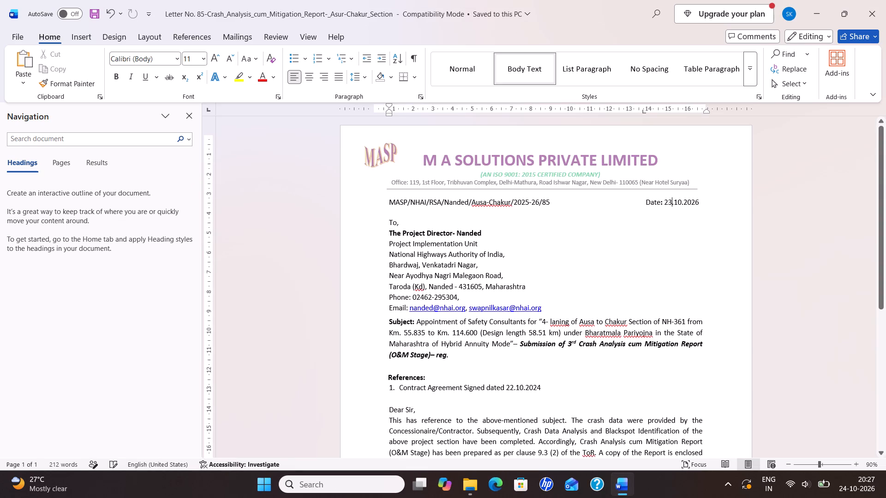
scroll(653, 230, "down", 16)
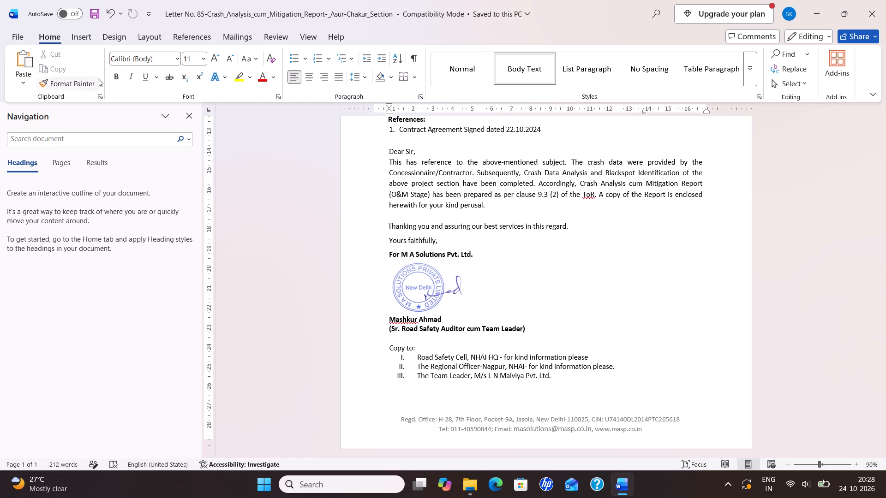
Review the full letter, checking its date, addressee, subject, body text, signature block and copy-to list.
left_click(17, 36)
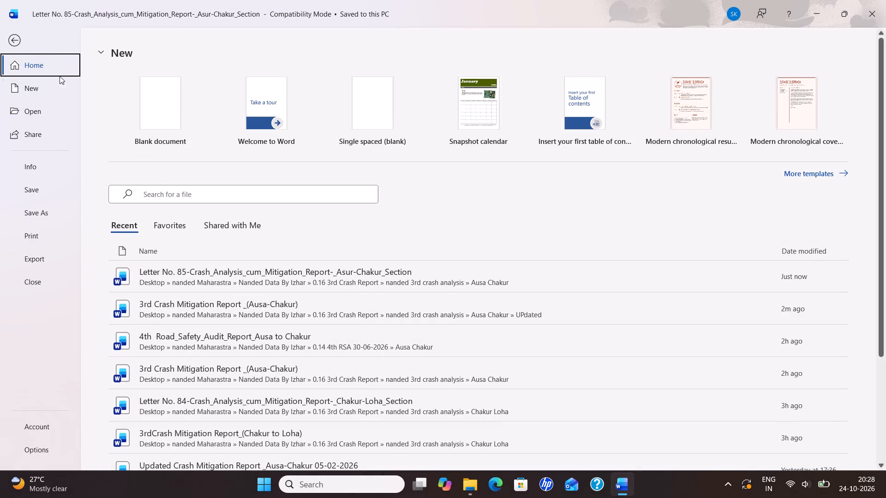
left_click(16, 41)
scroll(481, 188, "up", 7)
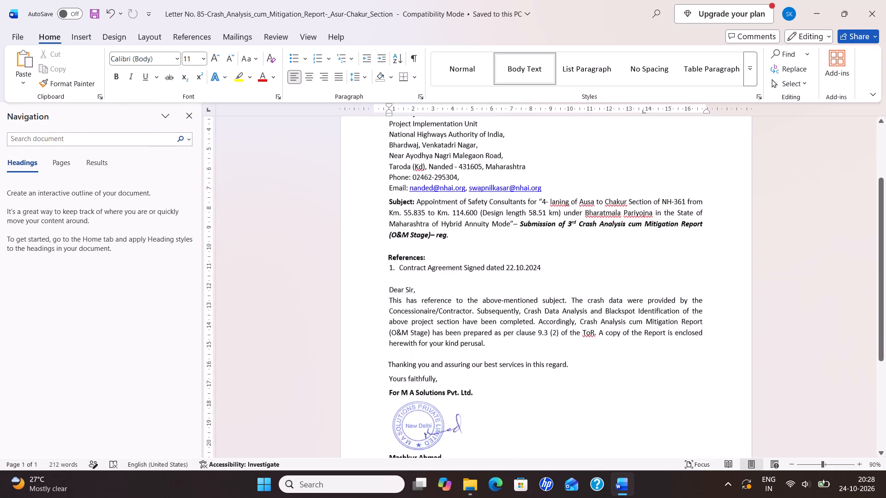
scroll(481, 188, "up", 5)
scroll(482, 190, "down", 1)
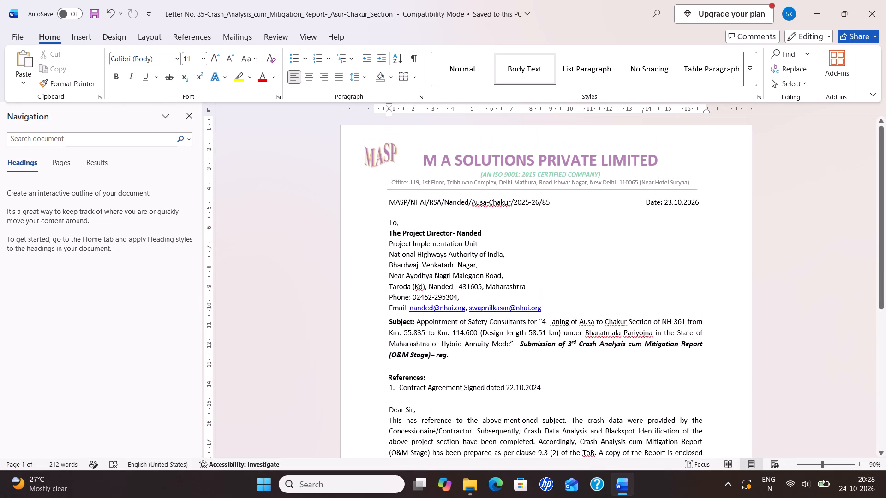
scroll(482, 190, "down", 11)
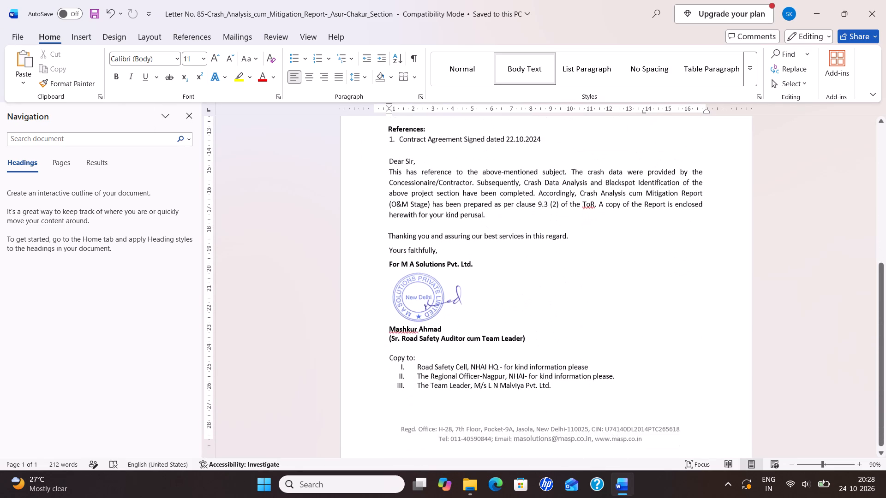
scroll(483, 190, "down", 4)
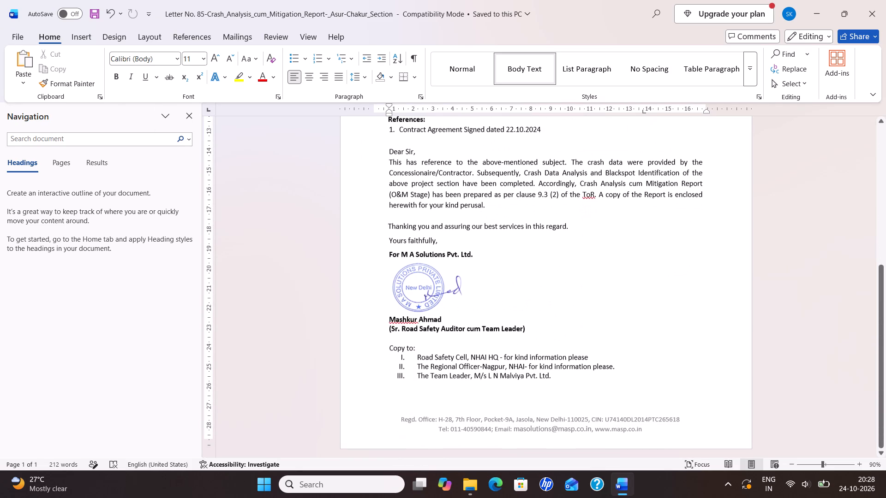
scroll(464, 173, "down", 11)
scroll(530, 230, "up", 19)
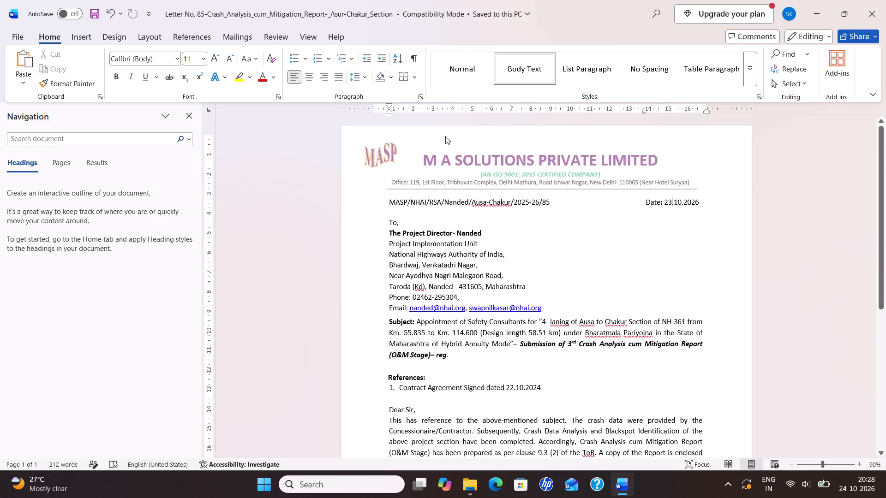
Save a copy of the Letter No. 85 document as a PDF in the UPdated folder under Ausa Chakur.
left_click(9, 31)
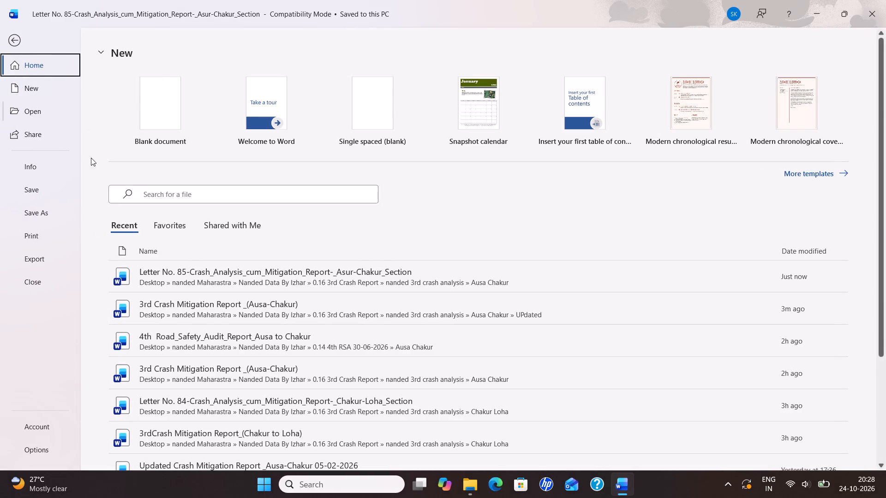
left_click(34, 213)
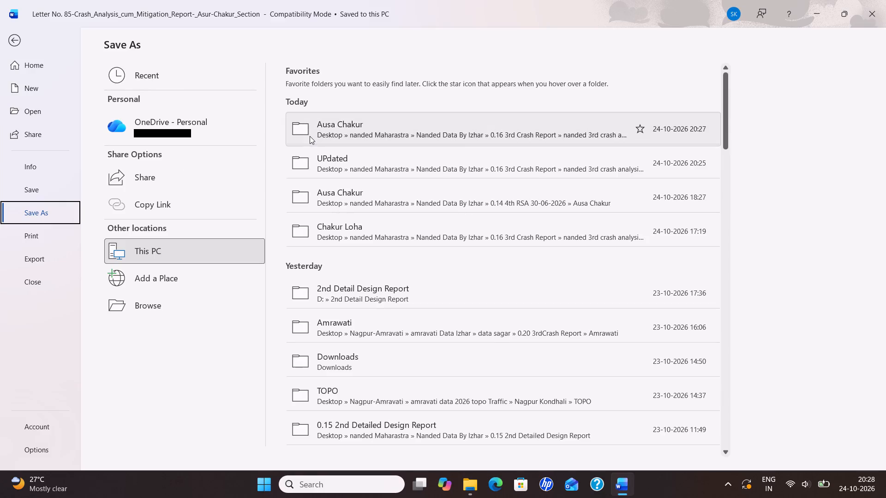
left_click(327, 163)
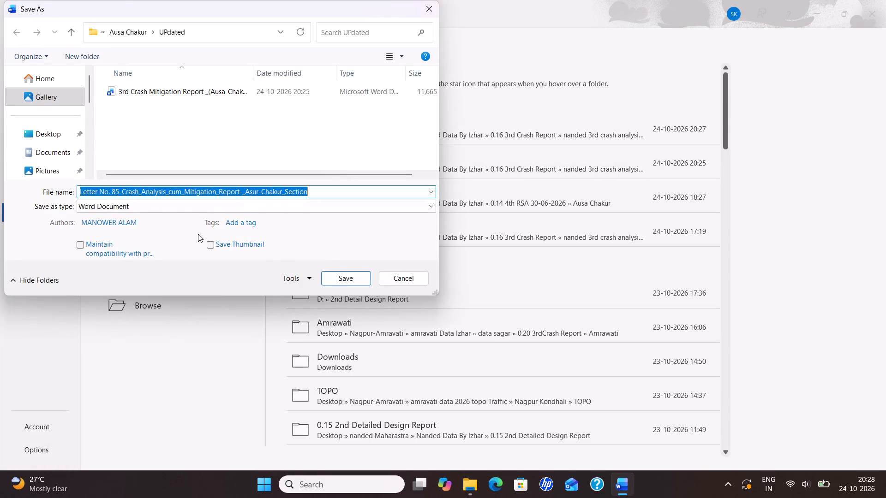
left_click(163, 207)
left_click(103, 273)
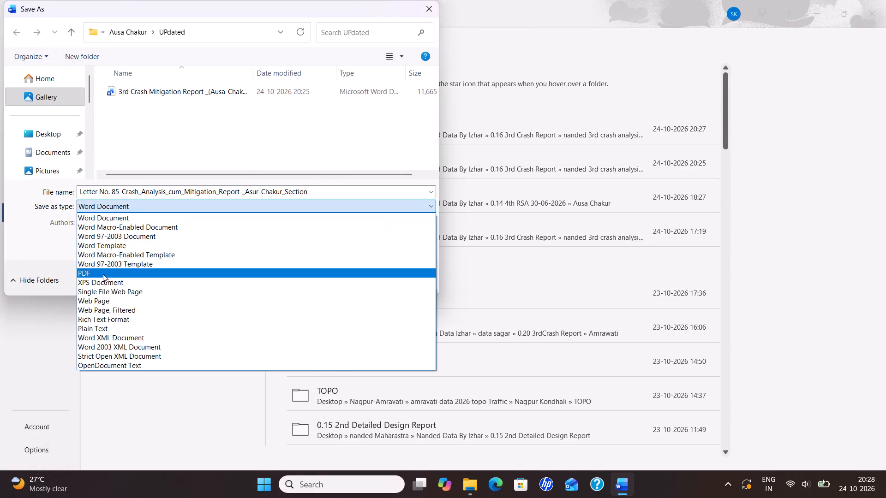
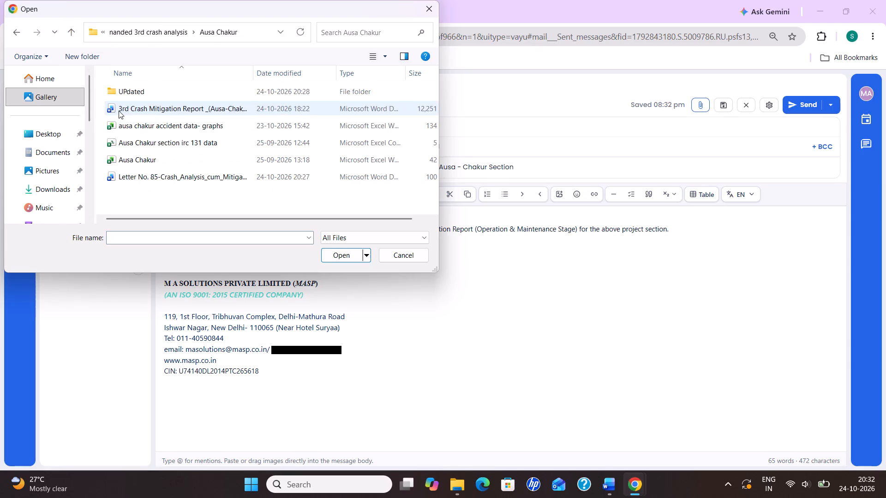
Select the Letter No. 85 crash analysis PDF in the UPdated folder as an attachment for the Ausa - Chakur Section email.
double_click(133, 93)
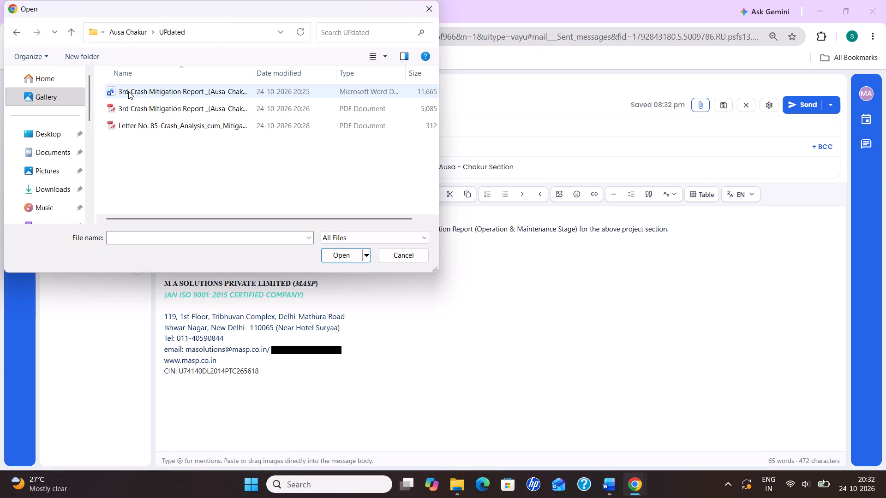
left_click(130, 107)
left_click(128, 121, "ctrl")
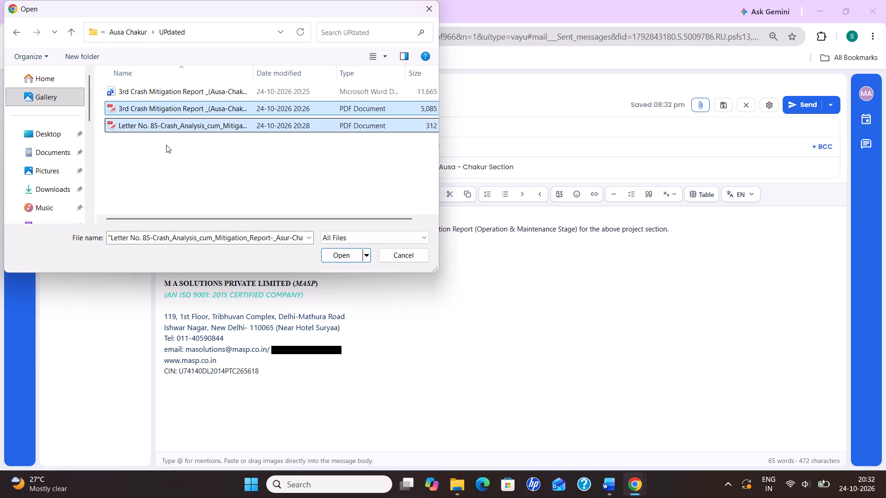
left_click(227, 123)
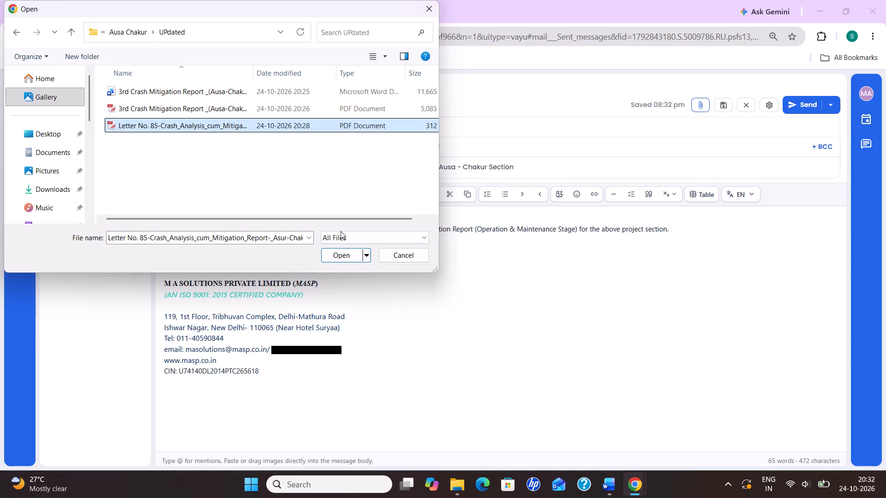
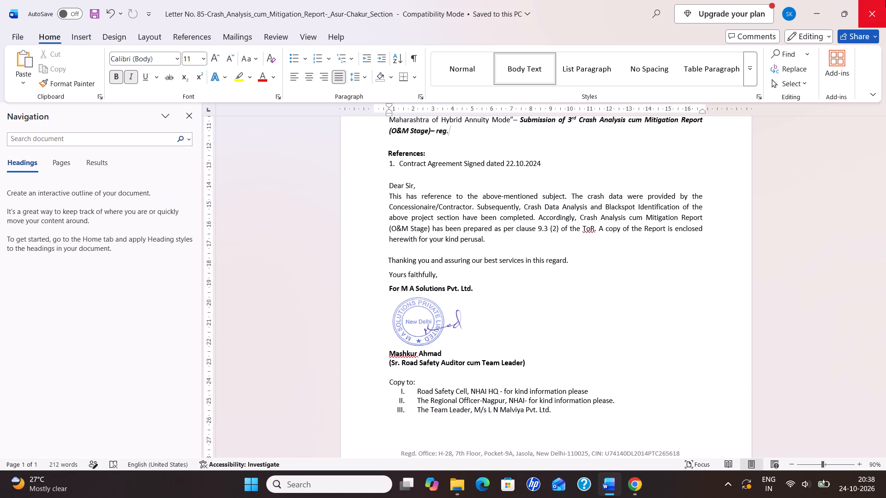
Close the Letter No. 85 crash analysis document.
left_click(880, 6)
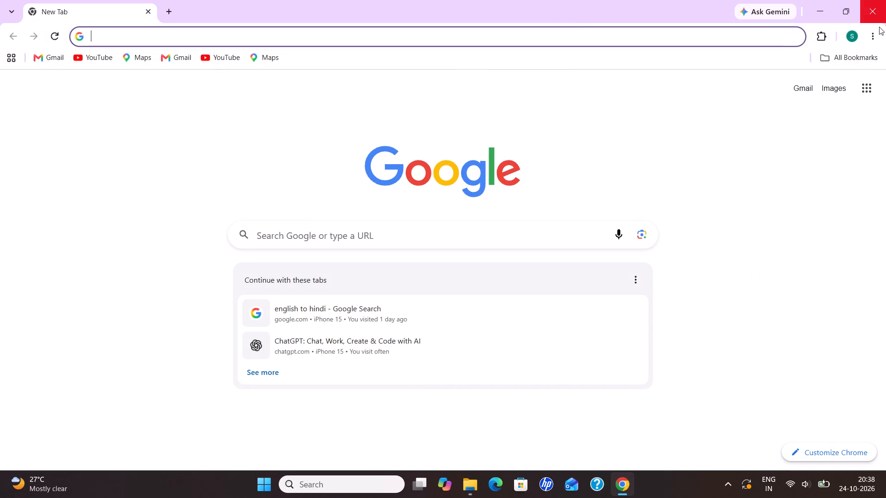
Search Google for "what is PCU factor".
left_click(296, 239)
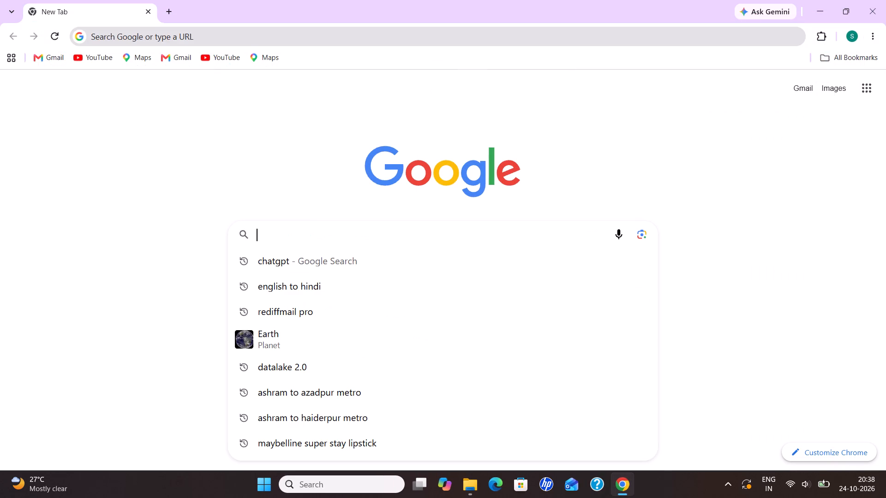
type("what is")
key("space")
key("shift+p")
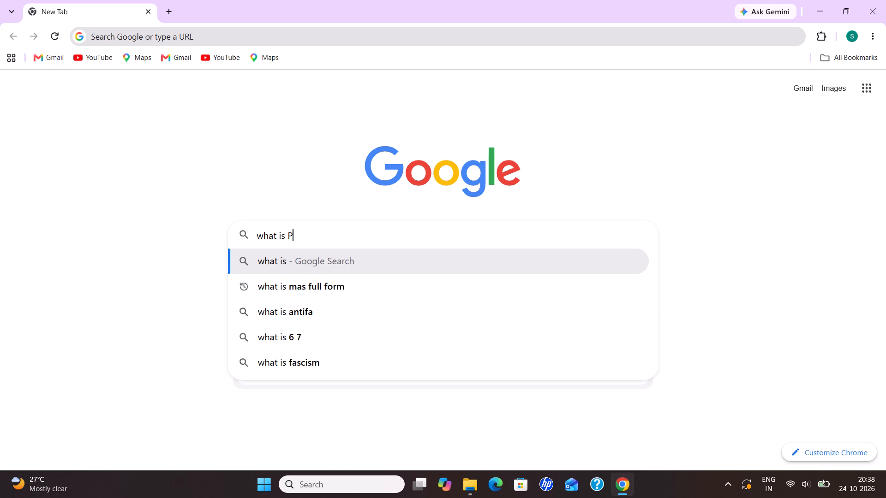
type("CU")
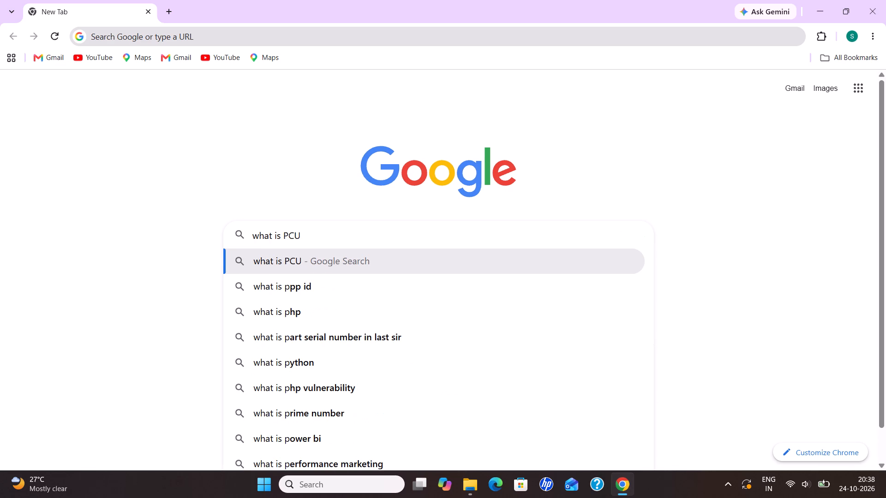
key("space")
type("factor")
key("Return")
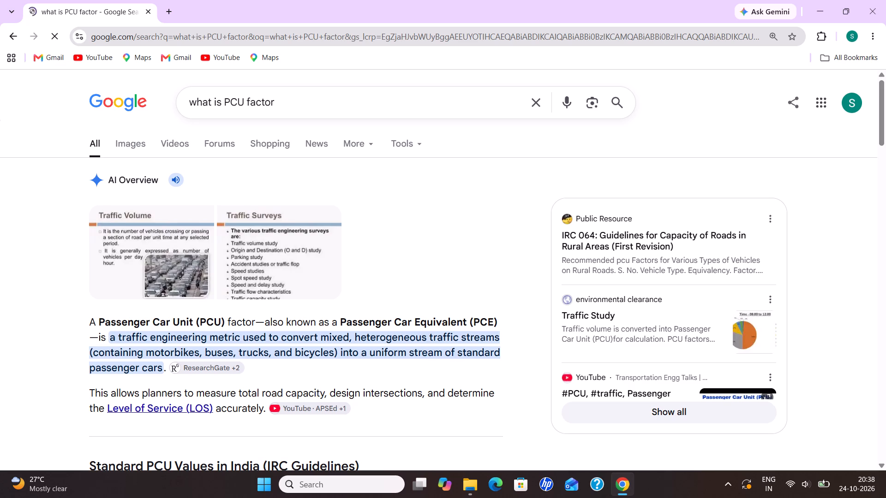
Read the AI Overview on the PCU factor, including the standard IRC values by vehicle type and the key determining factors.
scroll(222, 279, "down", 4)
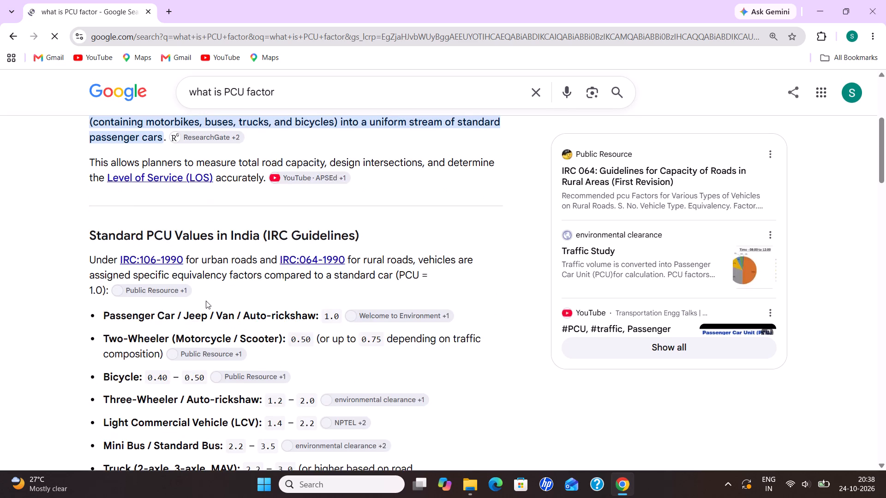
scroll(202, 307, "down", 3)
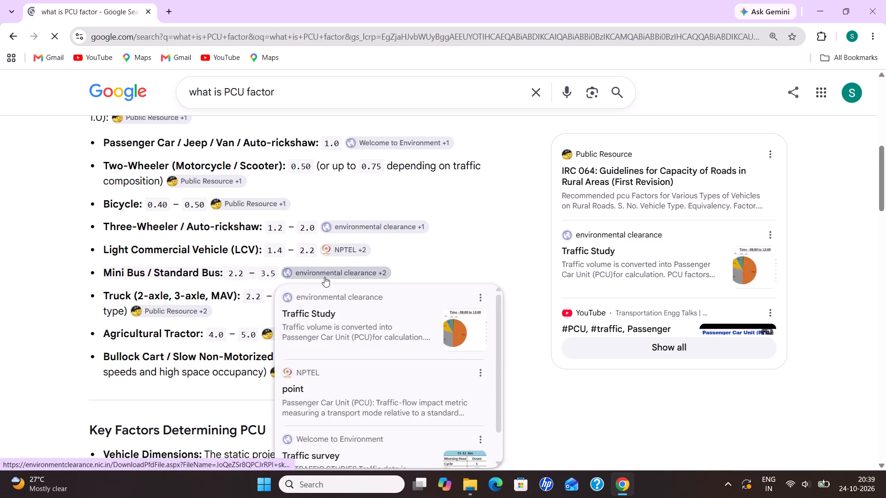
scroll(341, 270, "up", 3)
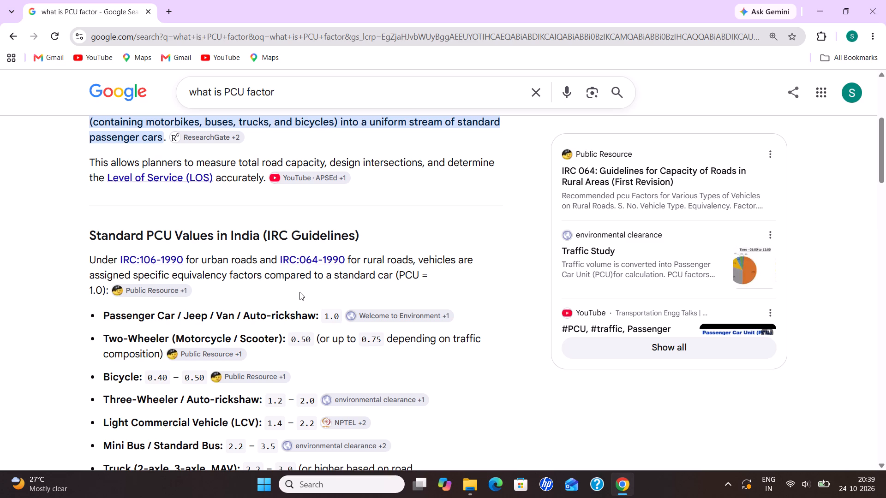
scroll(328, 302, "down", 1)
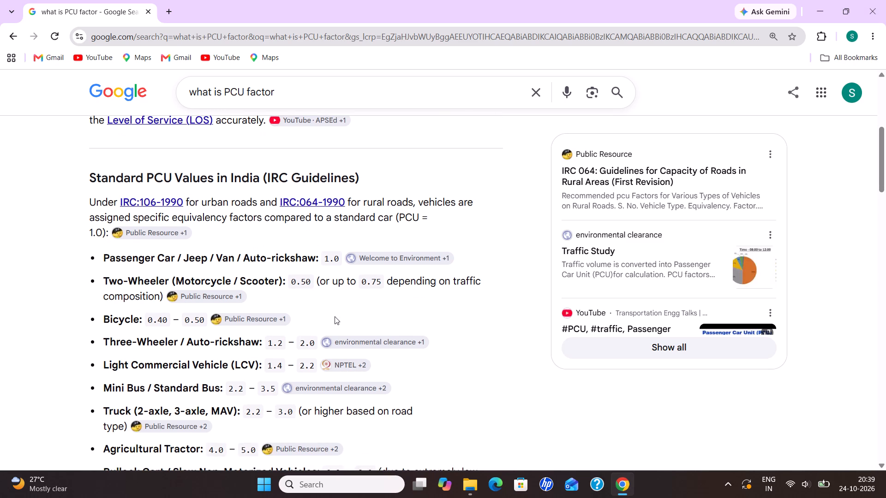
scroll(335, 316, "down", 6)
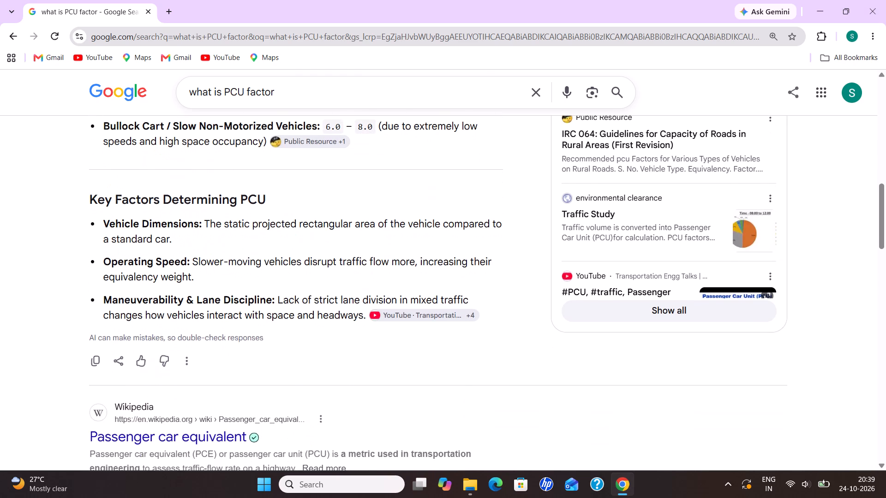
scroll(331, 314, "down", 3)
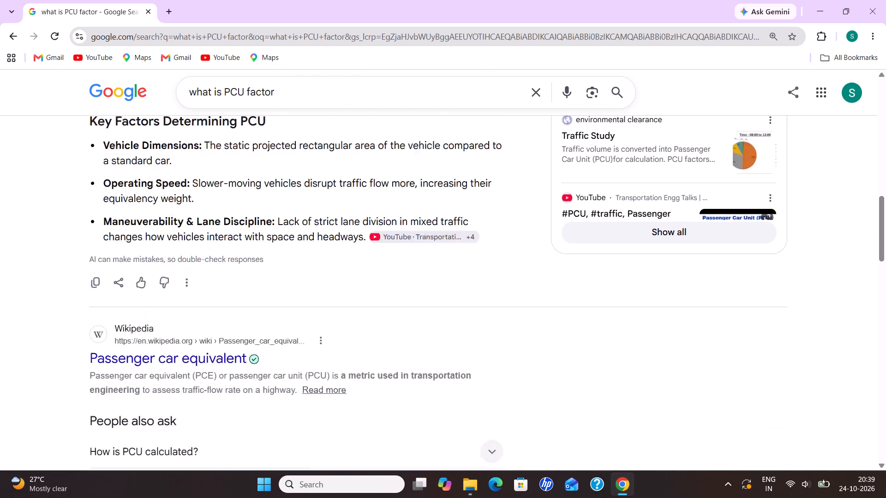
scroll(331, 314, "down", 2)
scroll(331, 314, "up", 1)
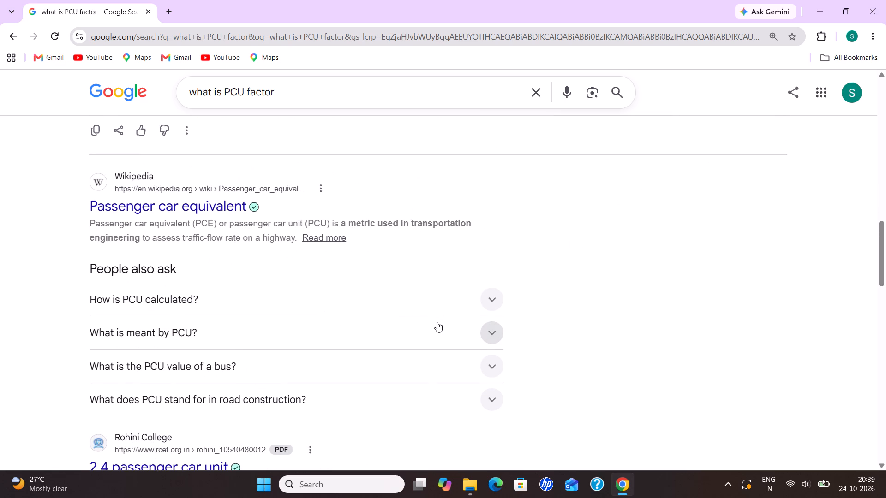
Expand the related question "How is PCU calculated?" and look through its answer and the remaining search results.
left_click(494, 300)
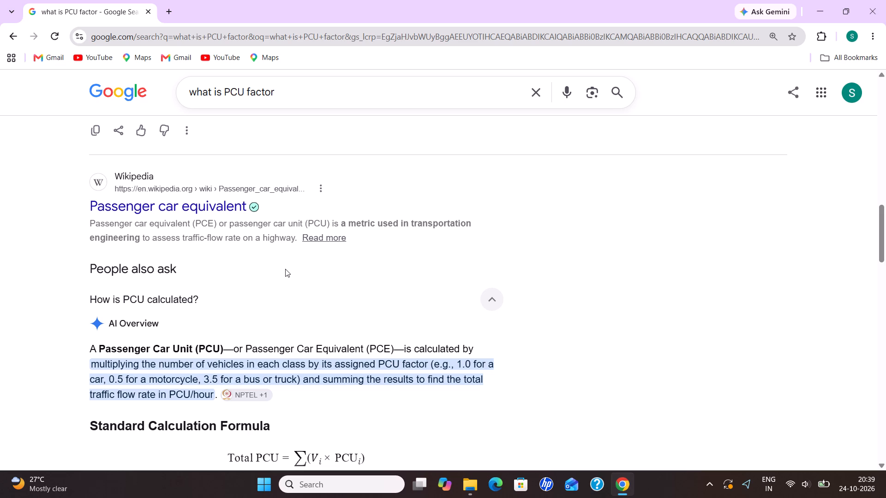
scroll(397, 171, "down", 3)
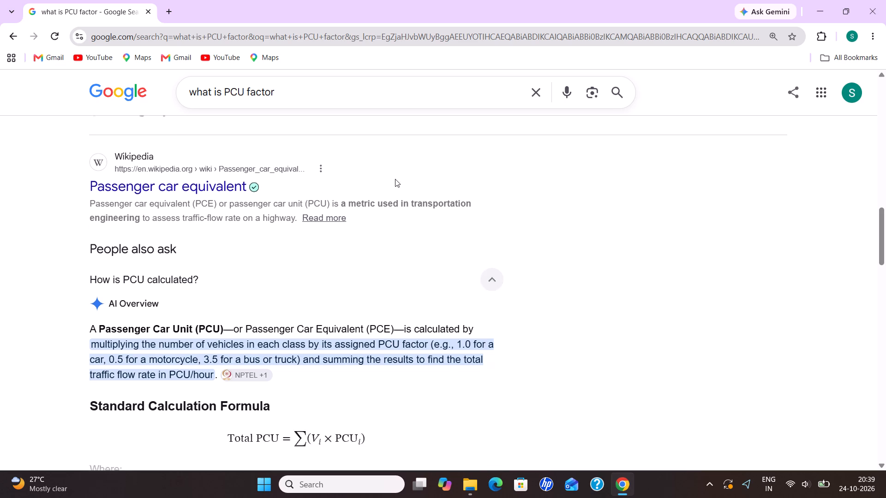
scroll(395, 179, "down", 10)
scroll(341, 252, "down", 3)
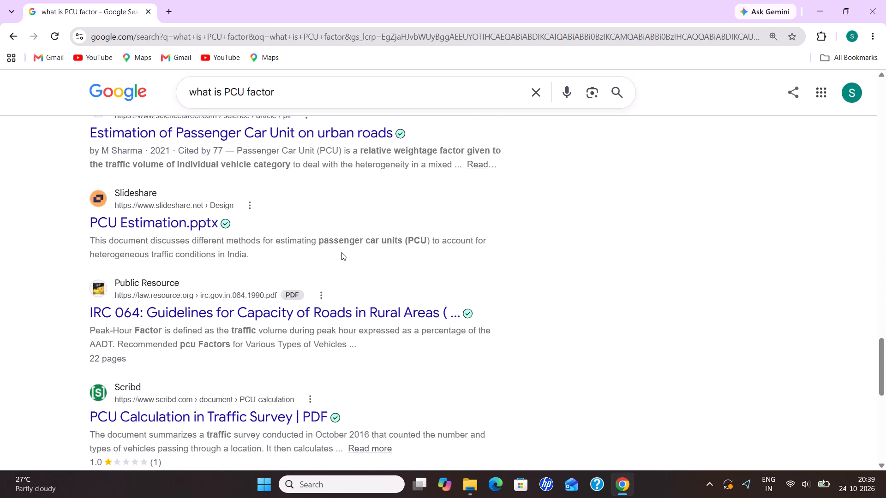
scroll(341, 252, "down", 6)
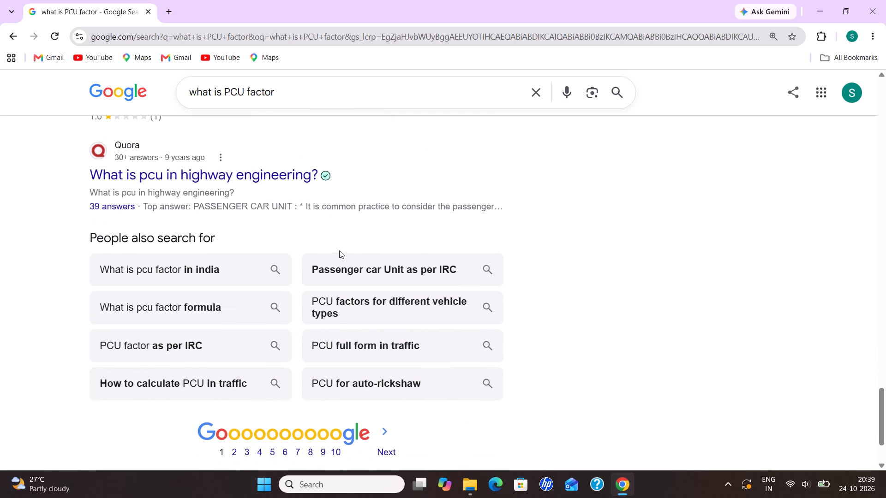
Clear the PCU factor query and close the open browser windows to return to the desktop.
left_click(539, 91)
left_click(531, 89)
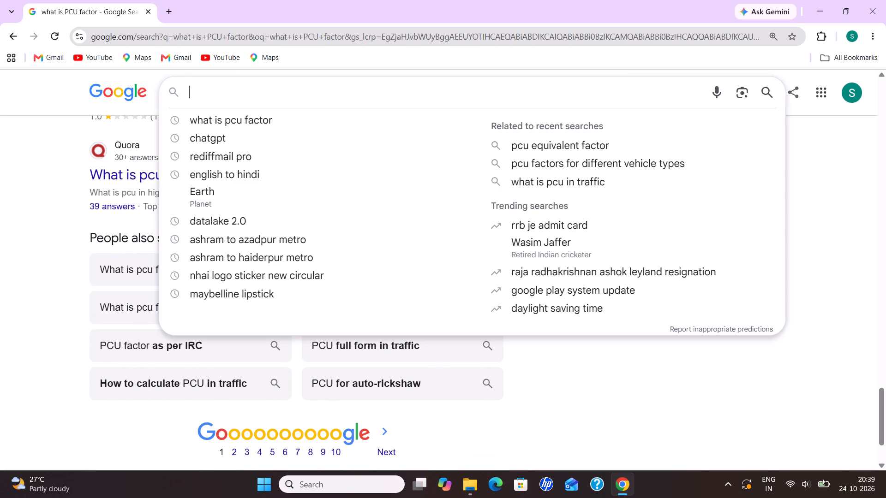
left_click(885, 2)
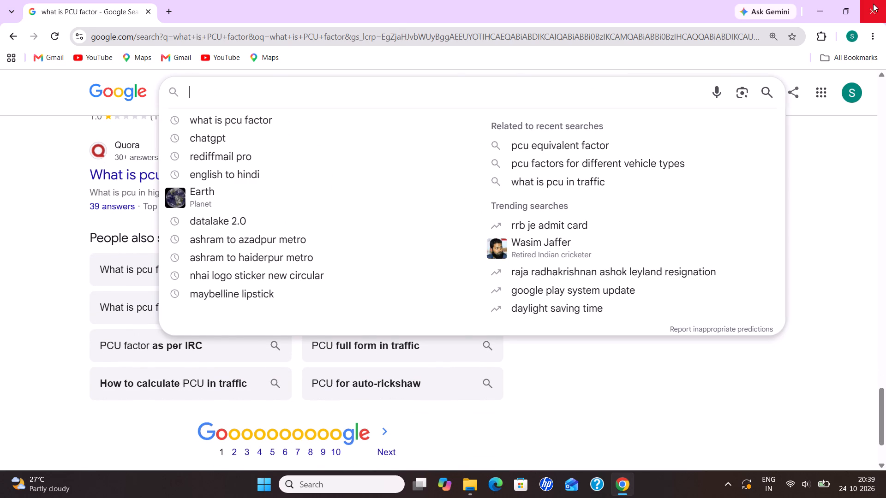
left_click(873, 4)
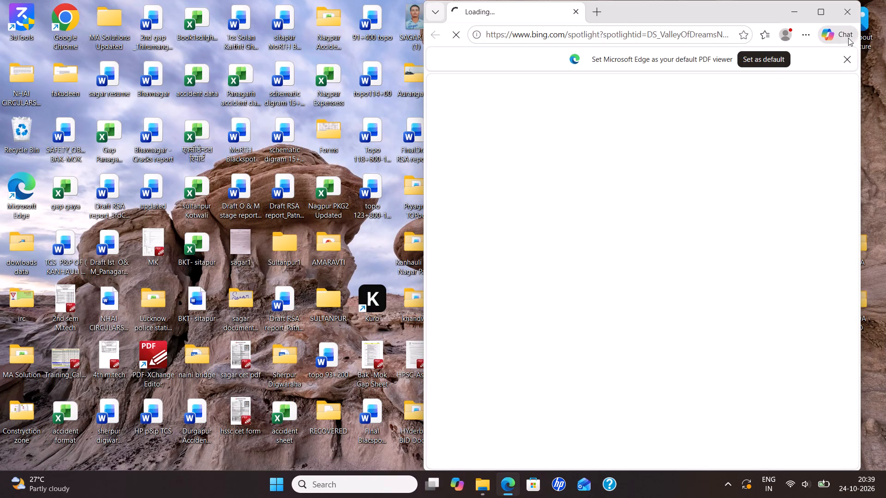
left_click(847, 8)
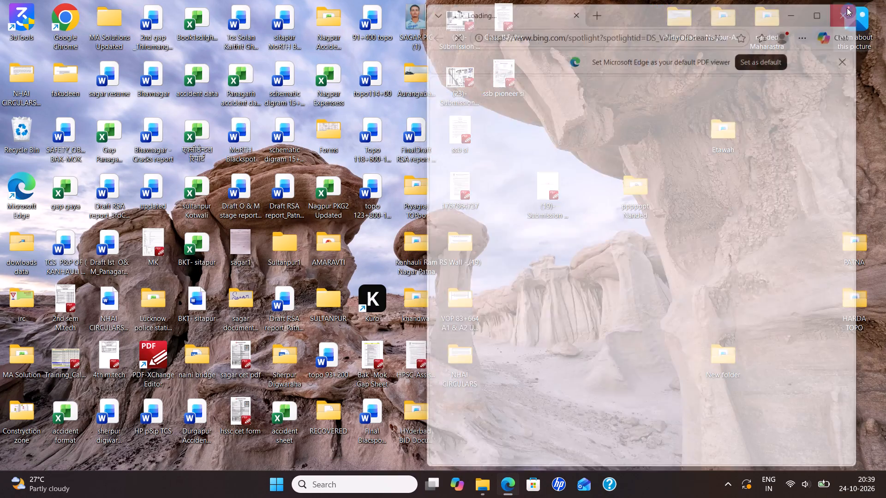